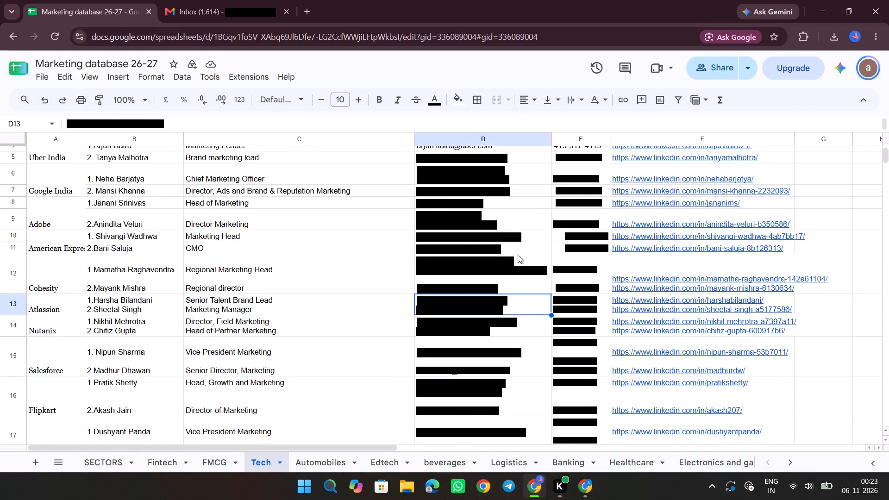
Review the marketing contacts listed for the companies further down the Tech sheet, through Razorpay, Amazon, Spotify and Canva.
{"action": "scroll", "coordinate": [480, 394], "scroll_direction": "down", "scroll_amount": 2}
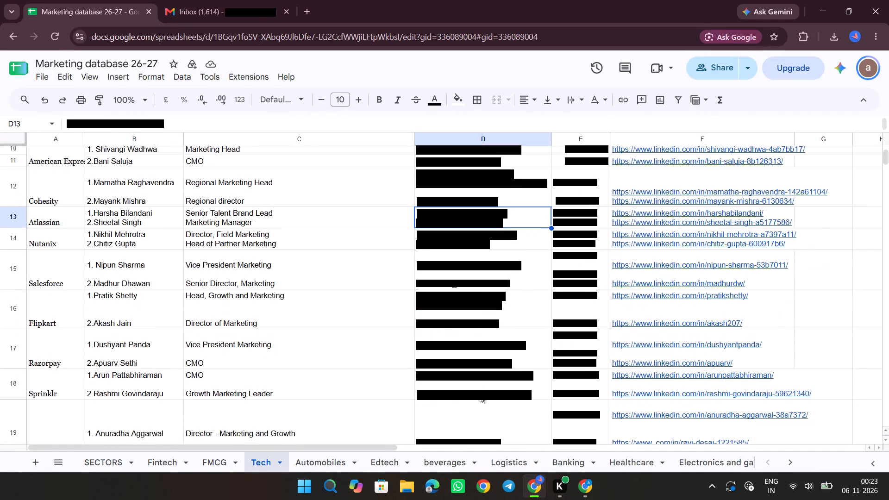
{"action": "scroll", "coordinate": [480, 394], "scroll_direction": "down", "scroll_amount": 2}
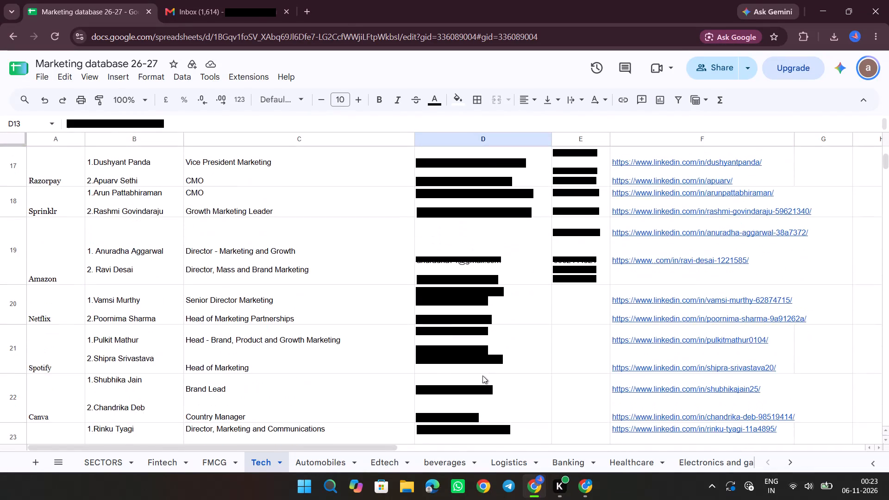
Copy the e-mail addresses listed for Netflix's Senior Director Marketing and Head of Marketing Partnerships, one after the other, from cell D20.
{"action": "left_click", "coordinate": [468, 315]}
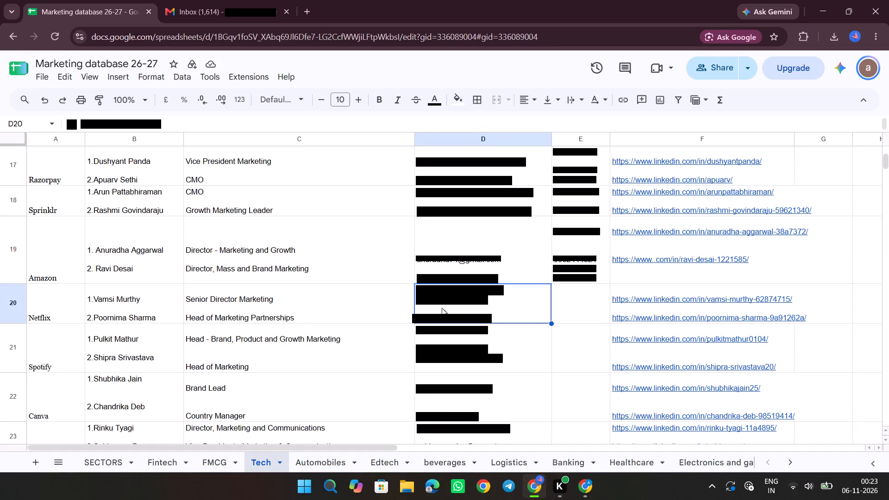
{"action": "double_click", "coordinate": [442, 302]}
{"action": "triple_click", "coordinate": [442, 296]}
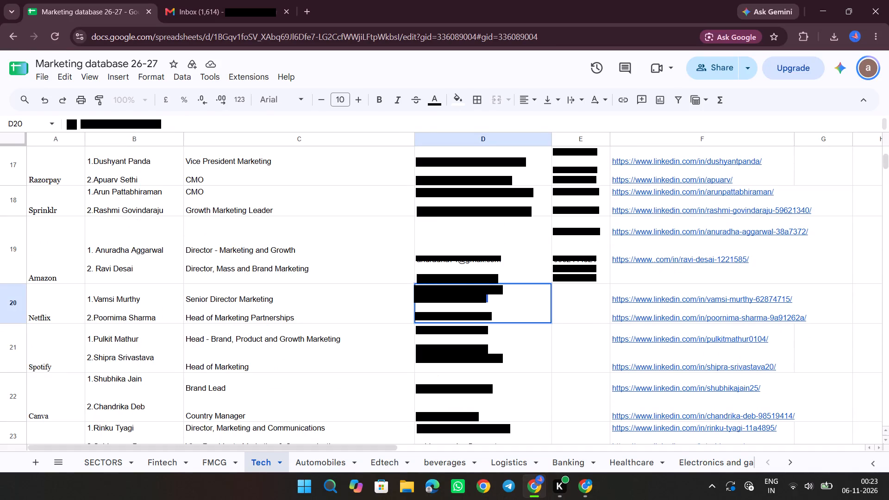
{"action": "key", "text": "ctrl+c"}
{"action": "triple_click", "coordinate": [433, 319]}
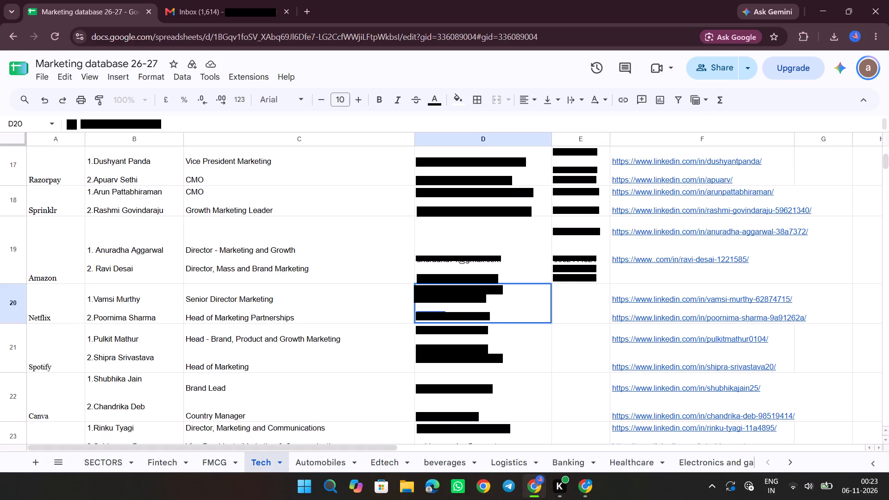
{"action": "key", "text": "ctrl+c"}
Switch to the institute Gmail mailbox in the other Chrome window, ready to write to the Netflix contacts.
{"action": "left_click", "coordinate": [585, 497]}
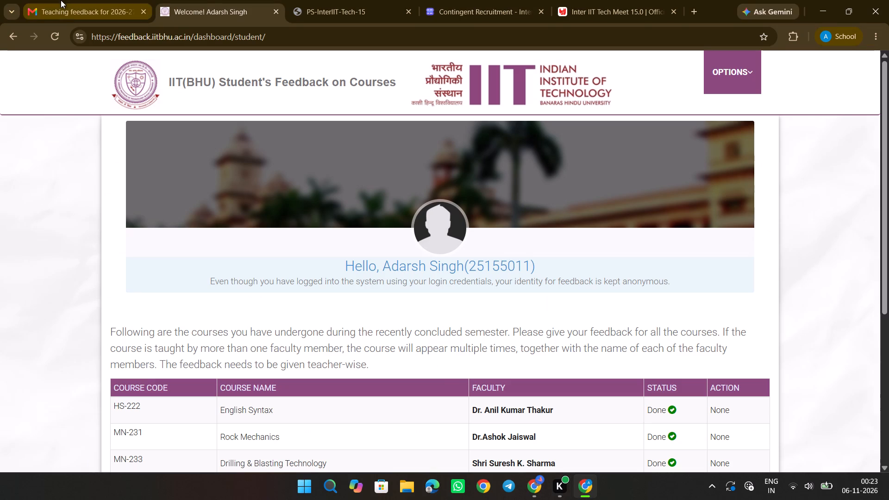
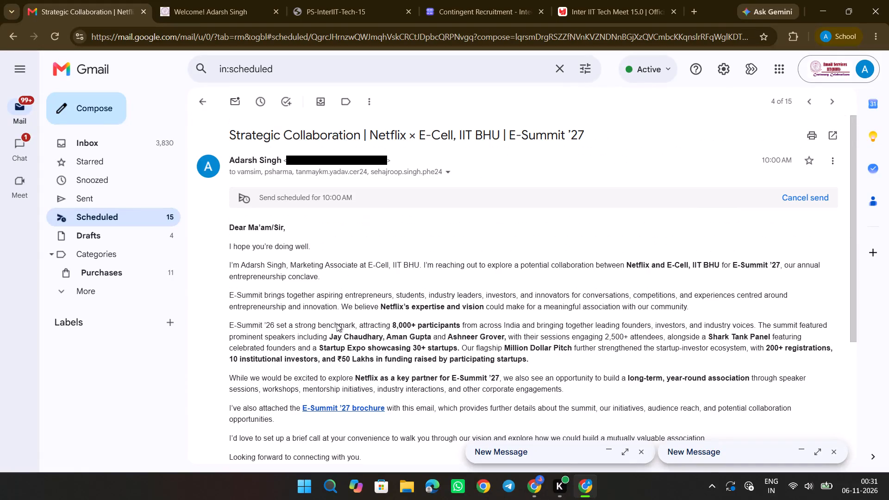
Review the scheduled Netflix collaboration email and the list of scheduled E-Summit '27 outreach emails.
{"action": "scroll", "coordinate": [337, 324], "scroll_direction": "down", "scroll_amount": 1}
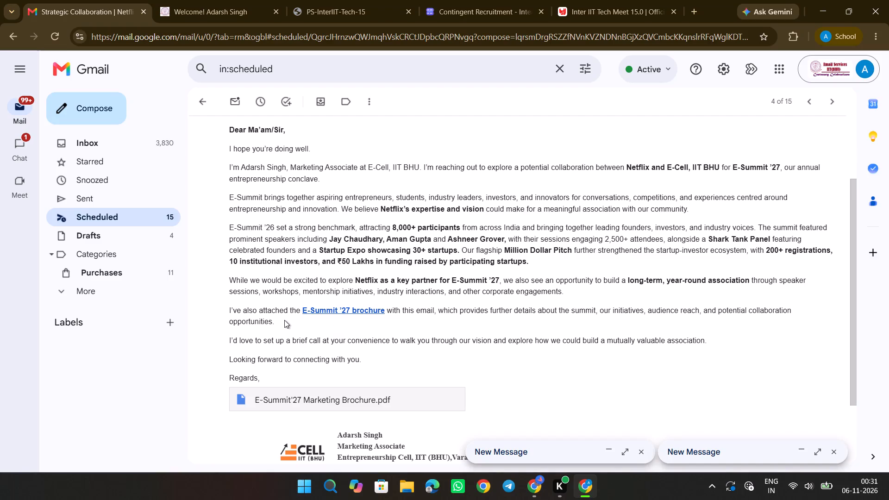
{"action": "scroll", "coordinate": [295, 330], "scroll_direction": "up", "scroll_amount": 8}
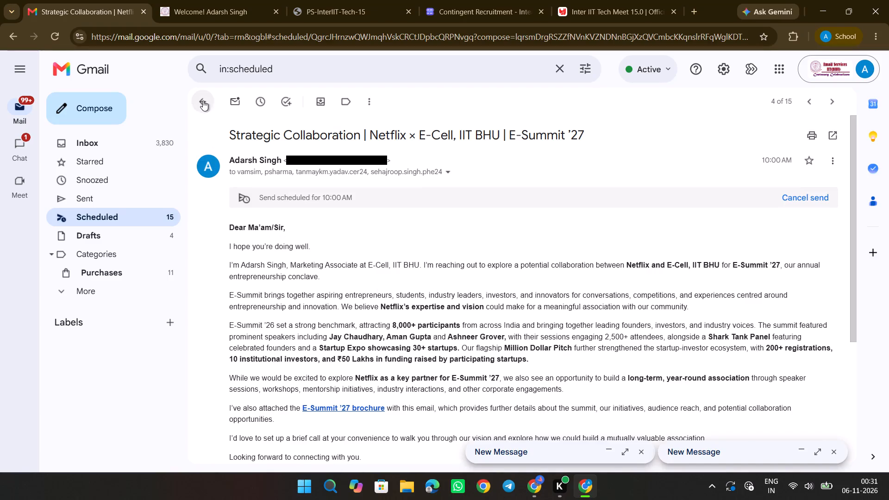
{"action": "left_click", "coordinate": [203, 100]}
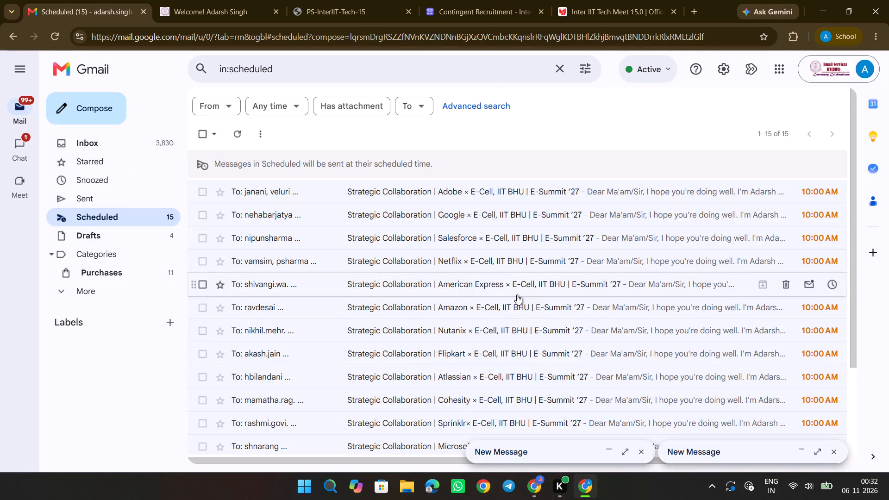
{"action": "scroll", "coordinate": [515, 289], "scroll_direction": "down", "scroll_amount": 1}
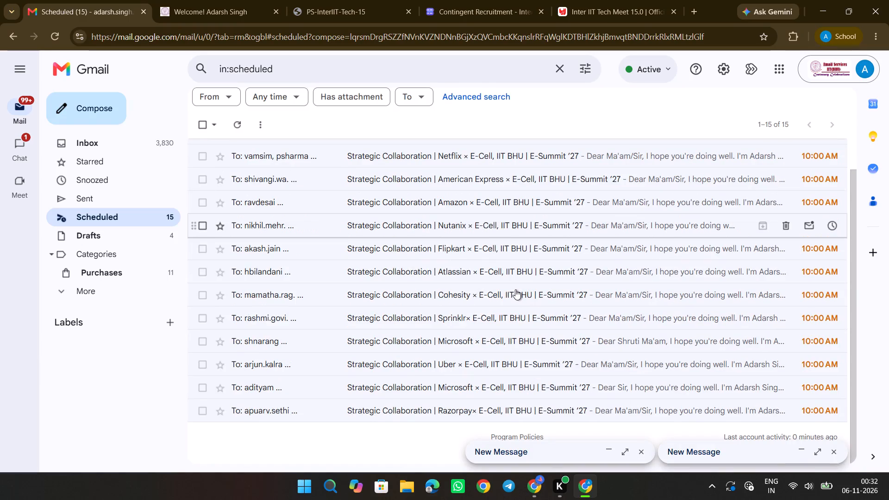
{"action": "scroll", "coordinate": [515, 289], "scroll_direction": "up", "scroll_amount": 6}
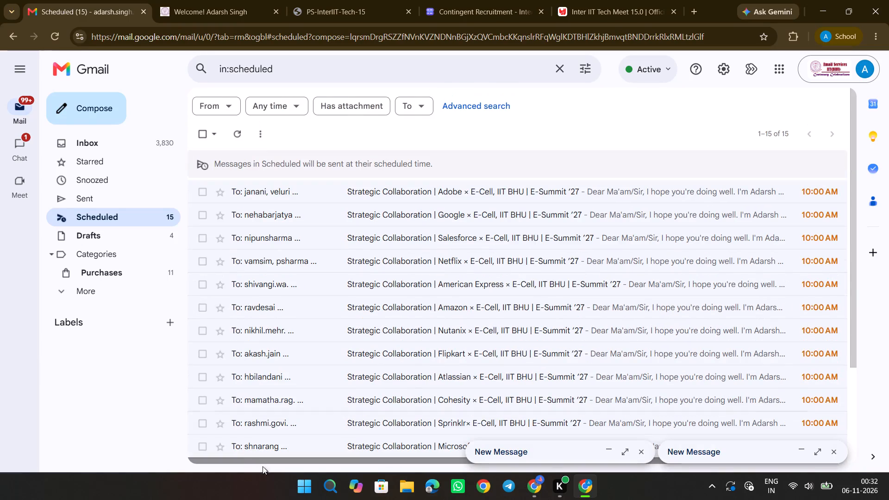
Start composing a new email message.
{"action": "left_click", "coordinate": [77, 110]}
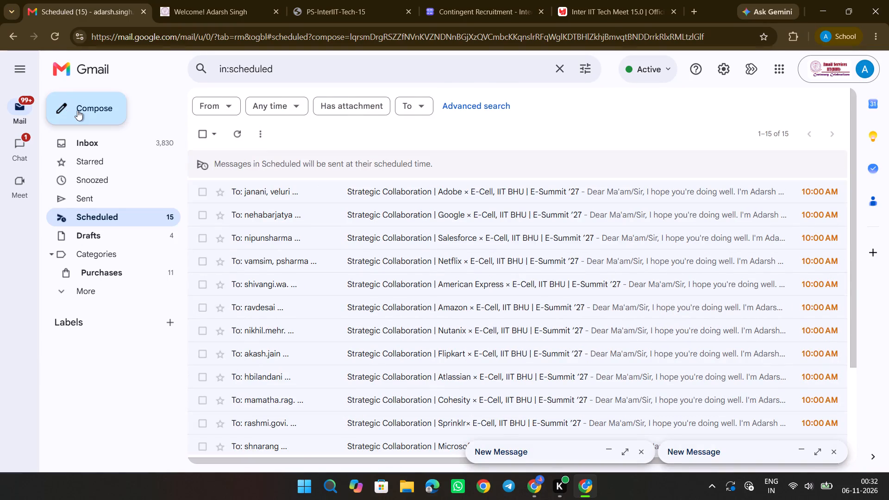
{"action": "left_click", "coordinate": [608, 200]}
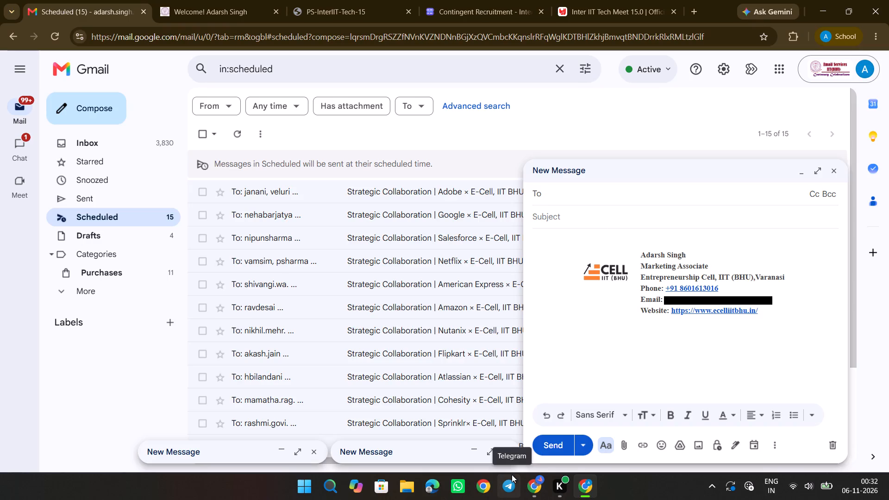
{"action": "left_click", "coordinate": [529, 495]}
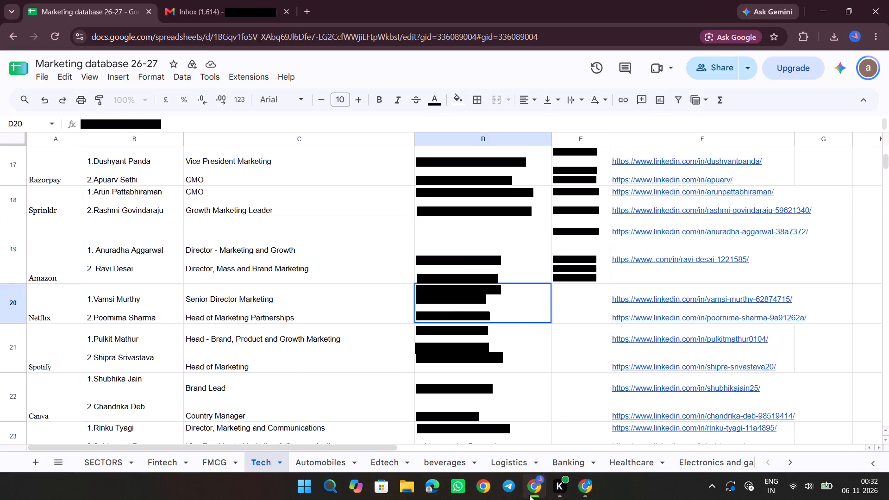
{"action": "triple_click", "coordinate": [422, 324]}
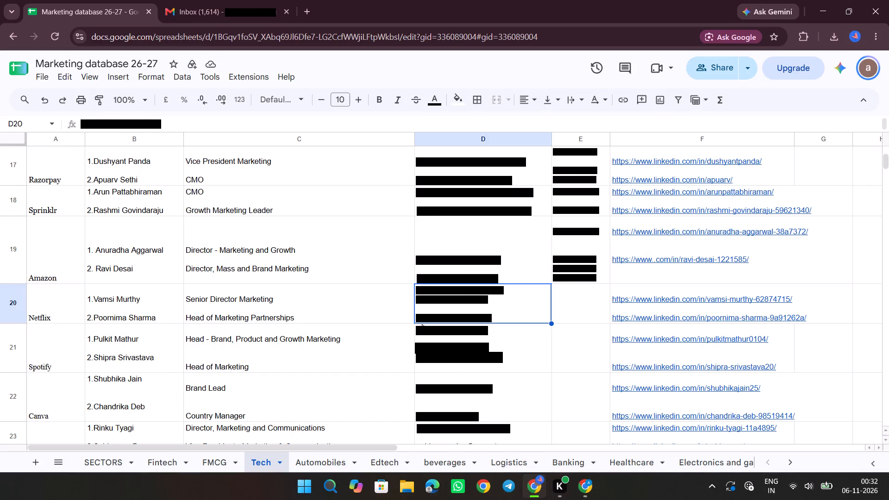
{"action": "triple_click", "coordinate": [424, 326]}
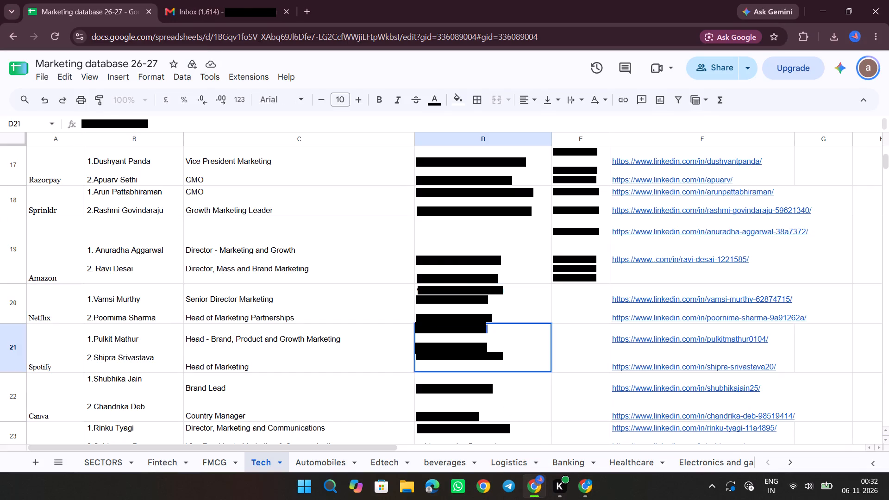
{"action": "key", "text": "ctrl+c"}
{"action": "left_click", "coordinate": [581, 484]}
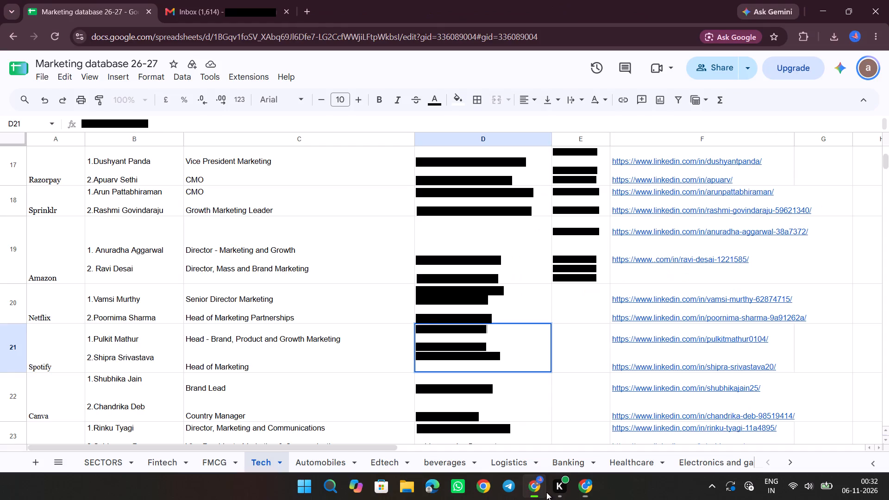
{"action": "triple_click", "coordinate": [434, 344]}
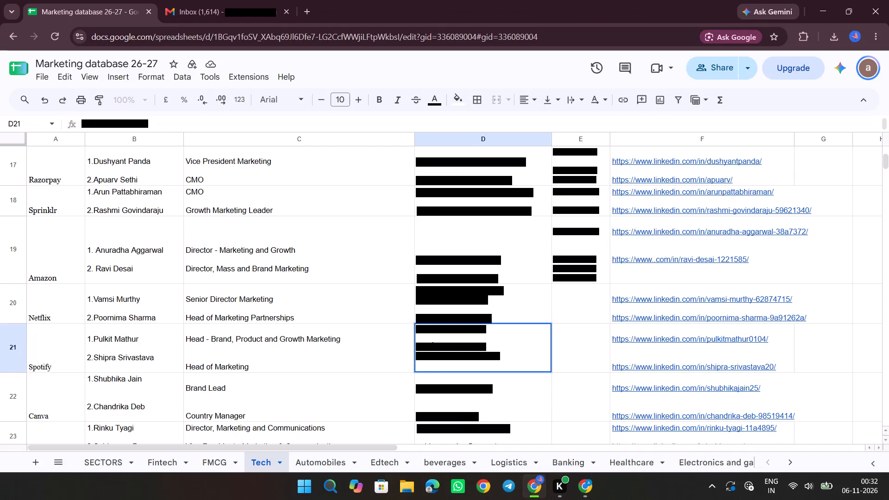
{"action": "key", "text": "ctrl+c"}
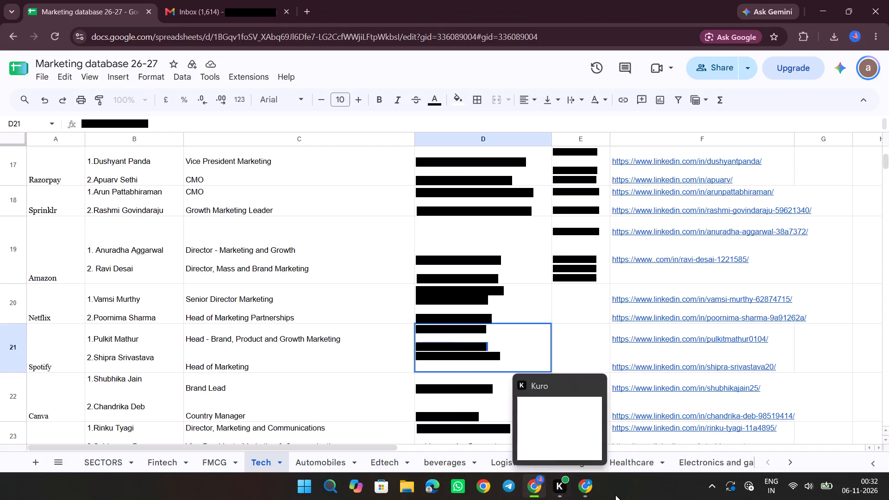
{"action": "left_click", "coordinate": [587, 491]}
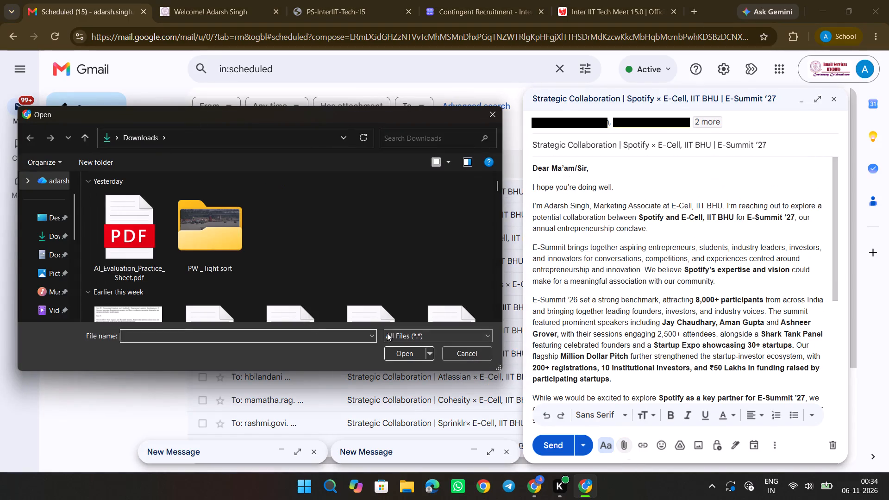
{"action": "scroll", "coordinate": [403, 303], "scroll_direction": "down", "scroll_amount": 1}
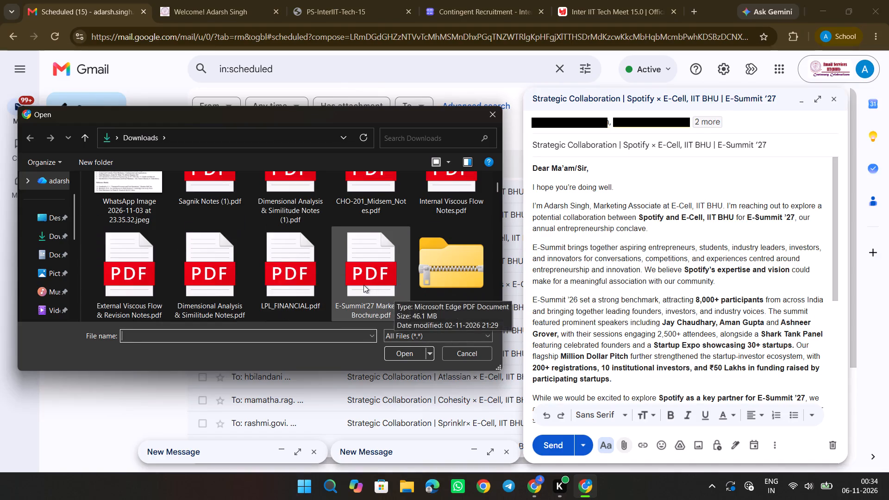
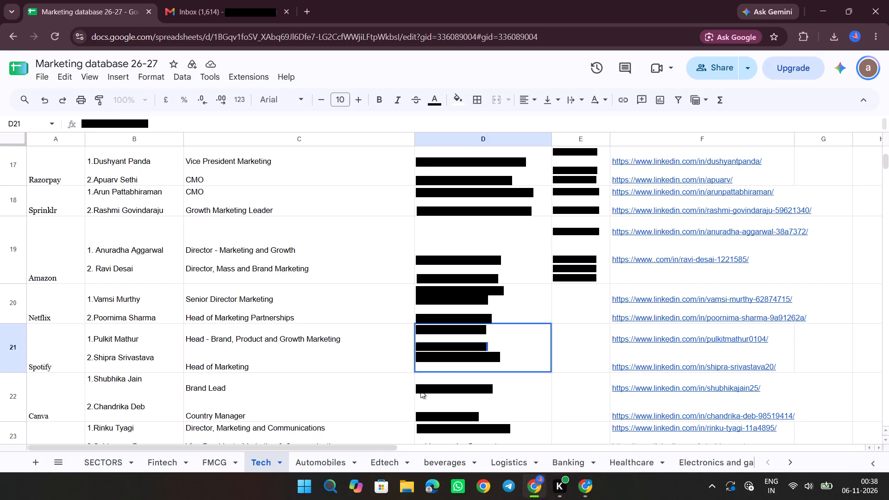
{"action": "triple_click", "coordinate": [427, 386]}
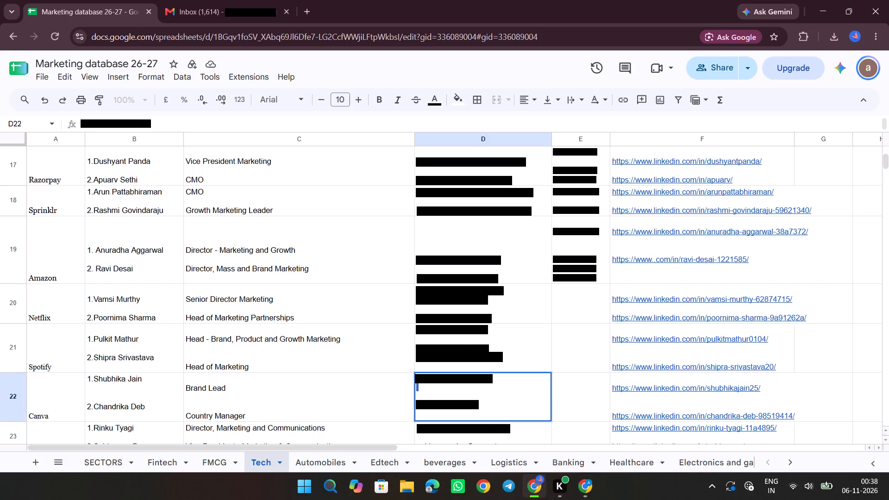
{"action": "left_click", "coordinate": [453, 381]}
{"action": "triple_click", "coordinate": [453, 381]}
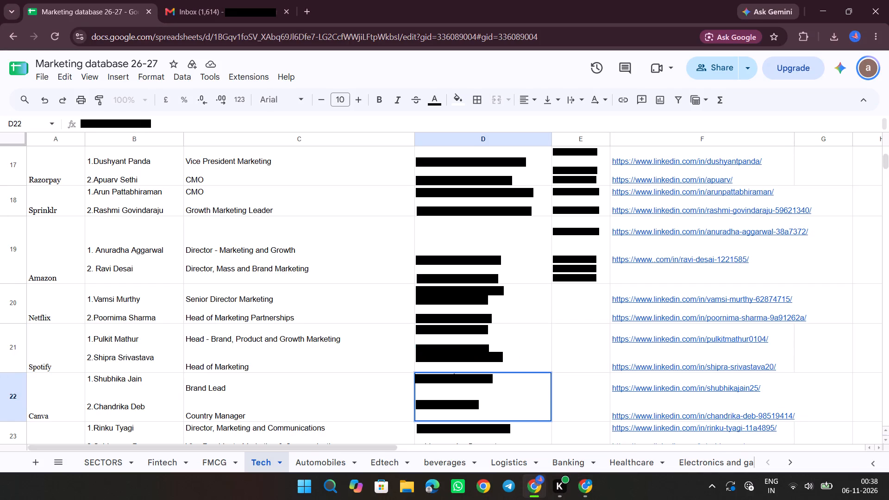
{"action": "left_click", "coordinate": [453, 381]}
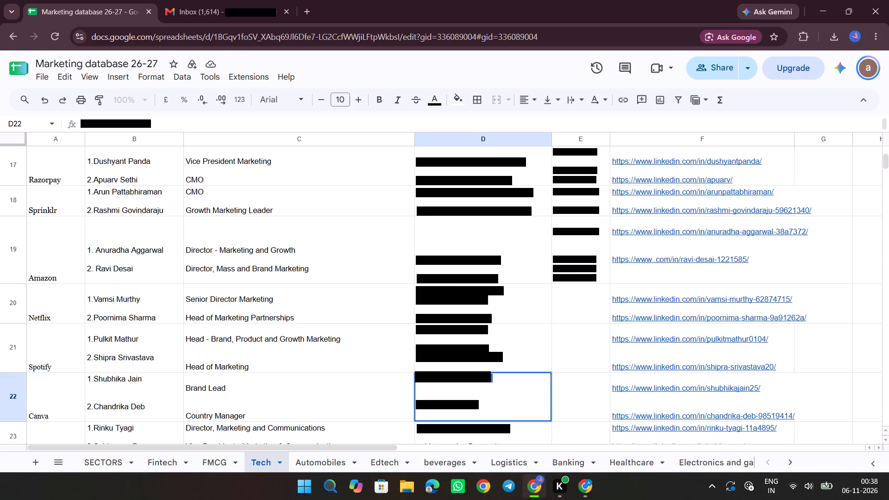
Copy the e-mail addresses of both Canva marketing contacts from the Tech sheet for the new message's recipients in Gmail.
{"action": "key", "text": "ctrl+c"}
{"action": "triple_click", "coordinate": [447, 406]}
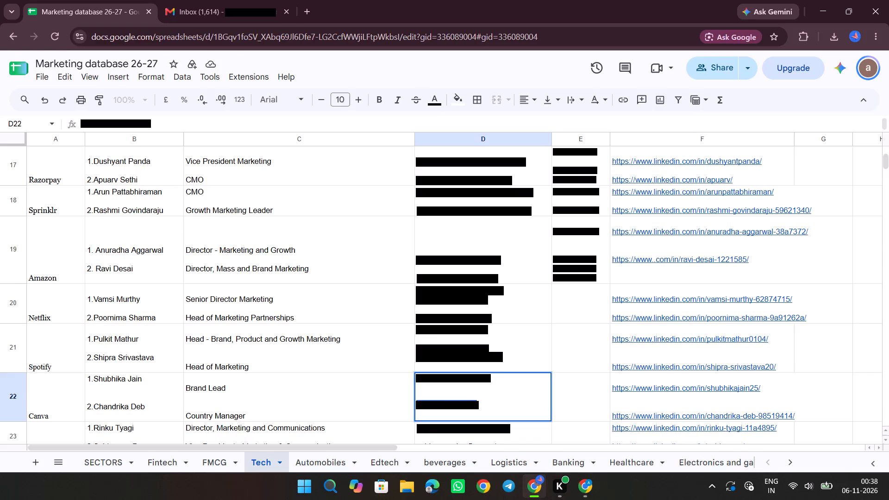
{"action": "key", "text": "ctrl+c"}
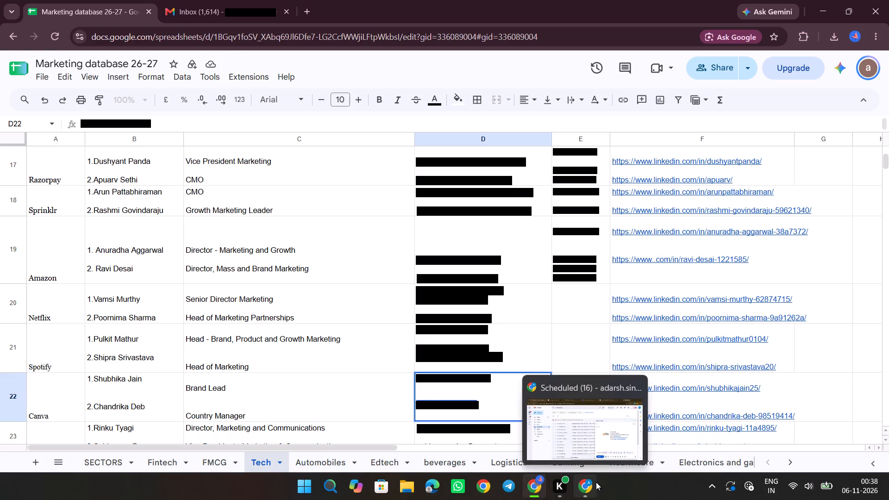
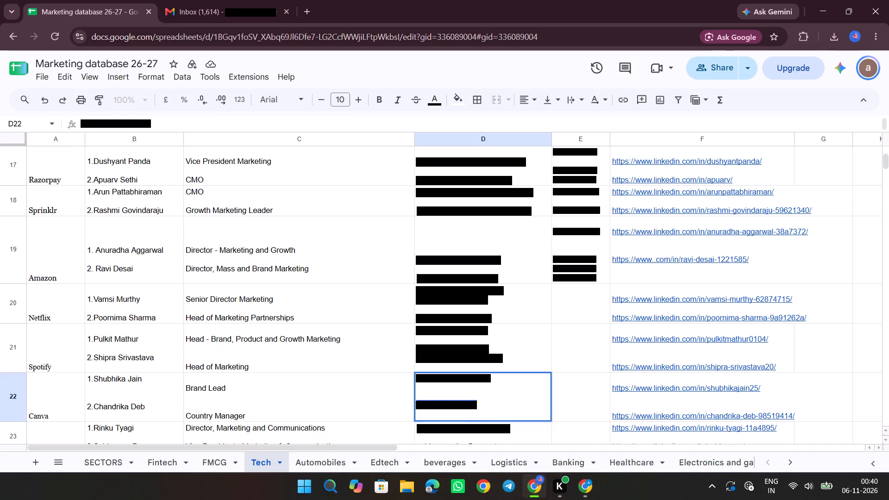
{"action": "key", "text": "ctrl+c"}
{"action": "left_click", "coordinate": [584, 484]}
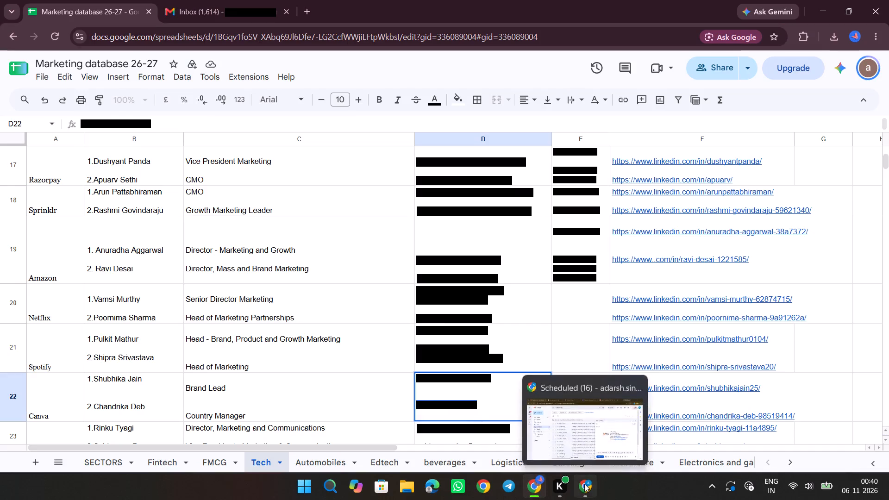
{"action": "left_click", "coordinate": [570, 193]}
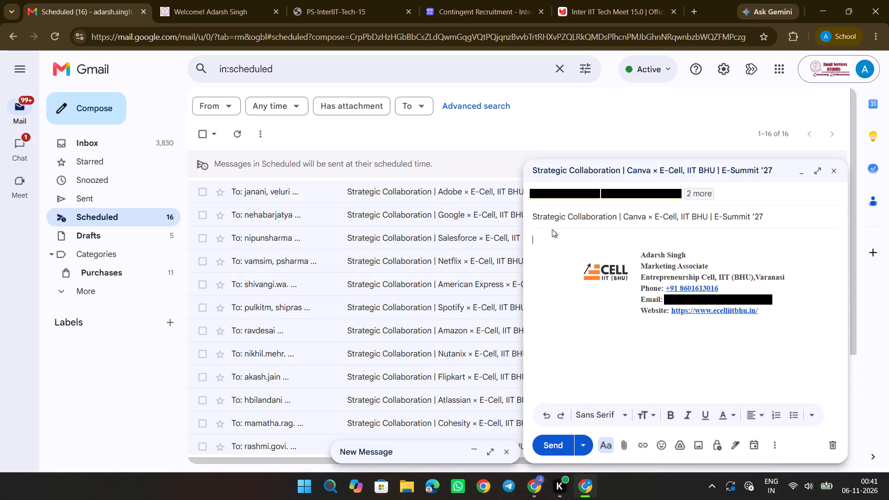
Place the text cursor on the empty body line above the signature in the Canva collaboration email draft.
{"action": "left_click", "coordinate": [541, 237]}
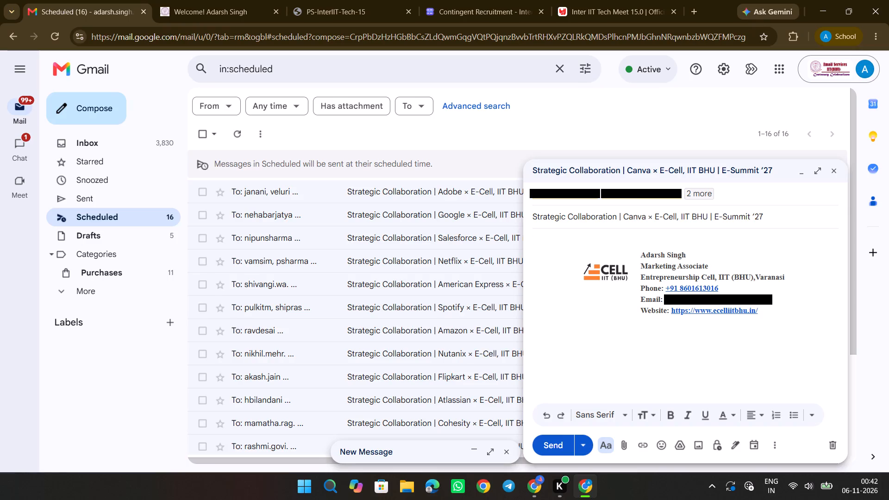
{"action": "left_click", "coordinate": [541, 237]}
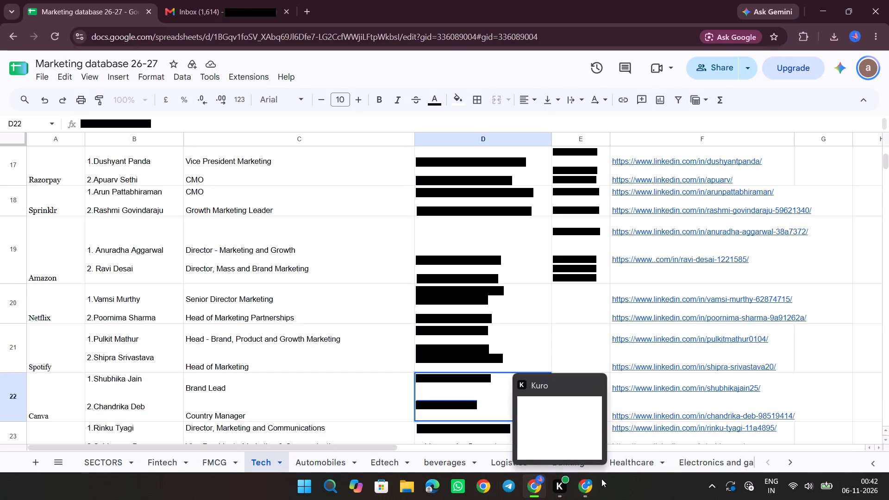
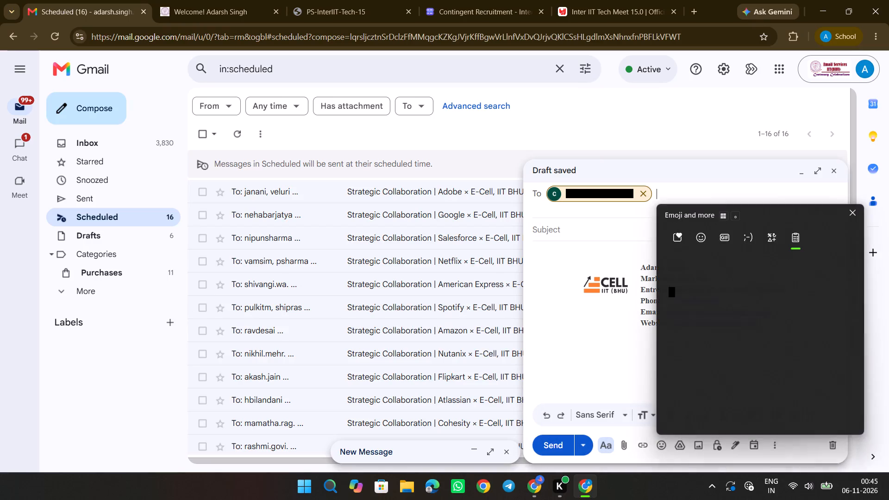
Add the second Canva contact's copied email address as a recipient of the collaboration email draft.
{"action": "left_click", "coordinate": [751, 355]}
{"action": "key", "text": "ctrl+v"}
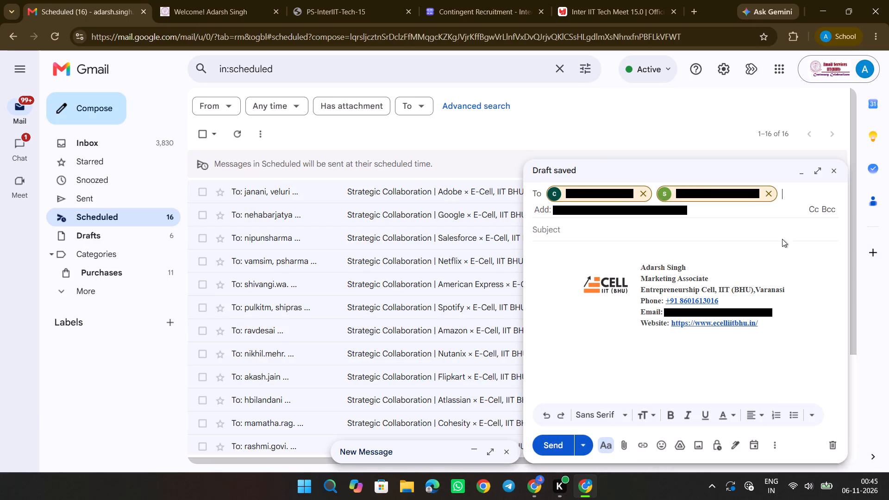
Add a Cc line to the Canva draft with the suggested address and the saved E-Cell relations address.
{"action": "left_click", "coordinate": [813, 207]}
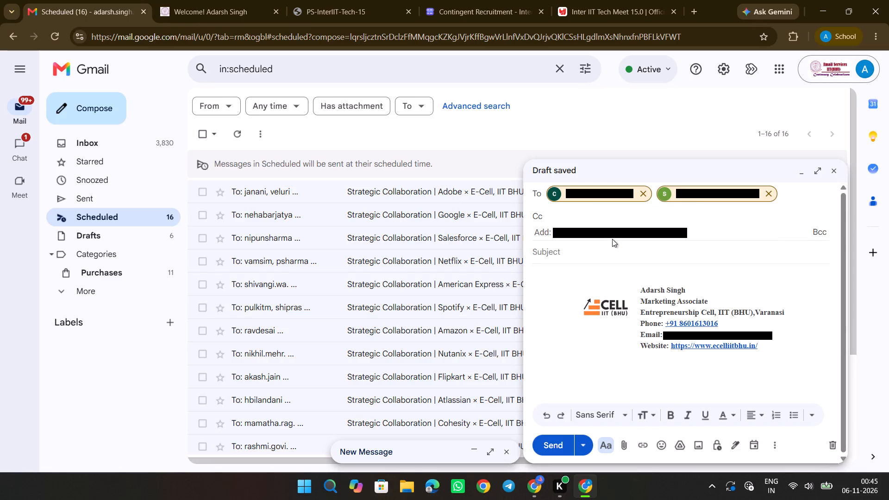
{"action": "left_click", "coordinate": [608, 234]}
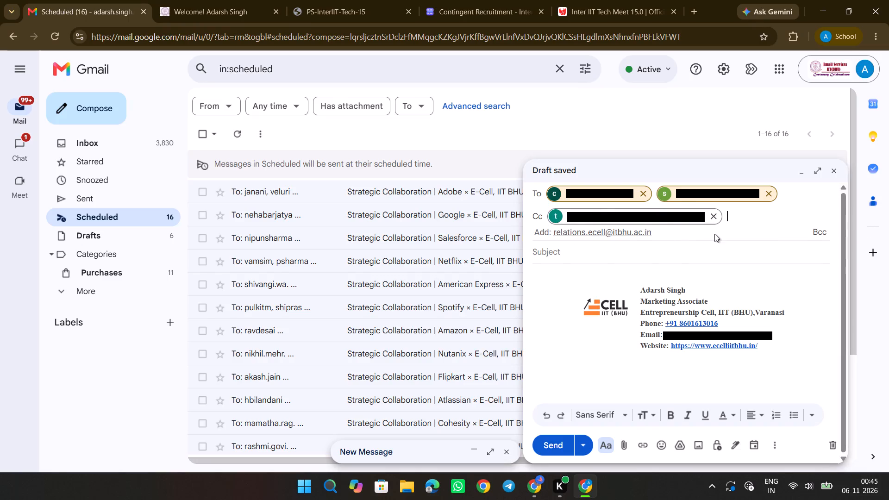
{"action": "key", "text": "super+v"}
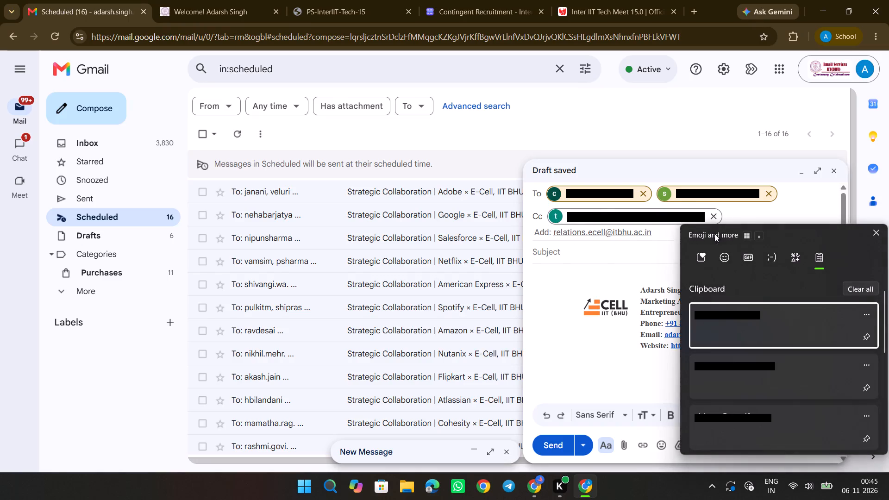
{"action": "scroll", "coordinate": [797, 365], "scroll_direction": "down", "scroll_amount": 4}
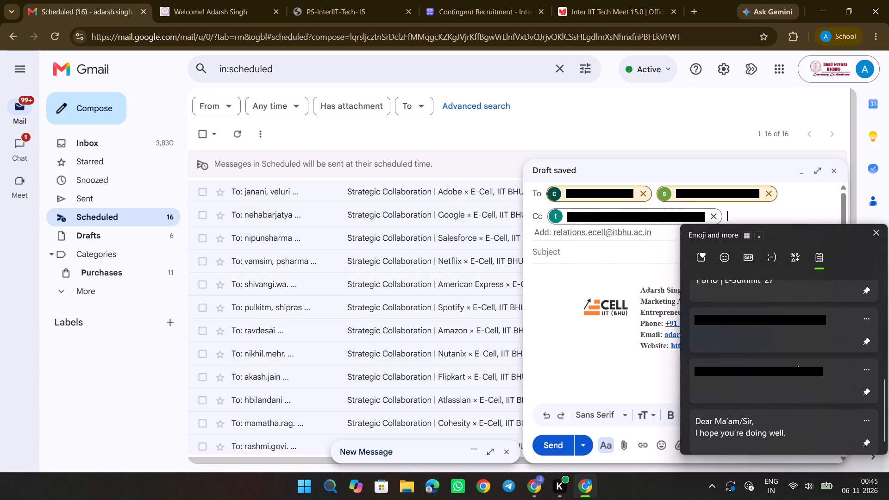
{"action": "scroll", "coordinate": [797, 365], "scroll_direction": "down", "scroll_amount": 1}
{"action": "left_click", "coordinate": [752, 373]}
{"action": "key", "text": "ctrl+v"}
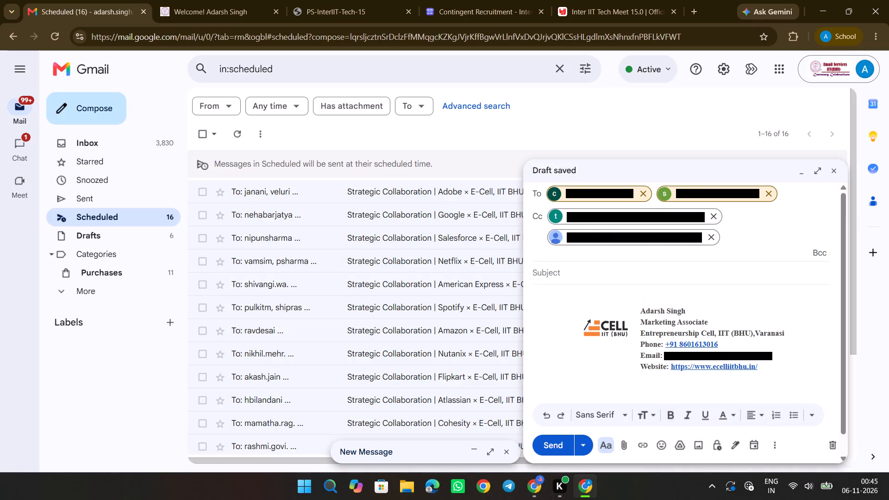
Paste the saved clipboard text starting "Dear Ma'am/Sir, I hope you're doing well." at the Canva draft's subject line.
{"action": "left_click", "coordinate": [566, 273]}
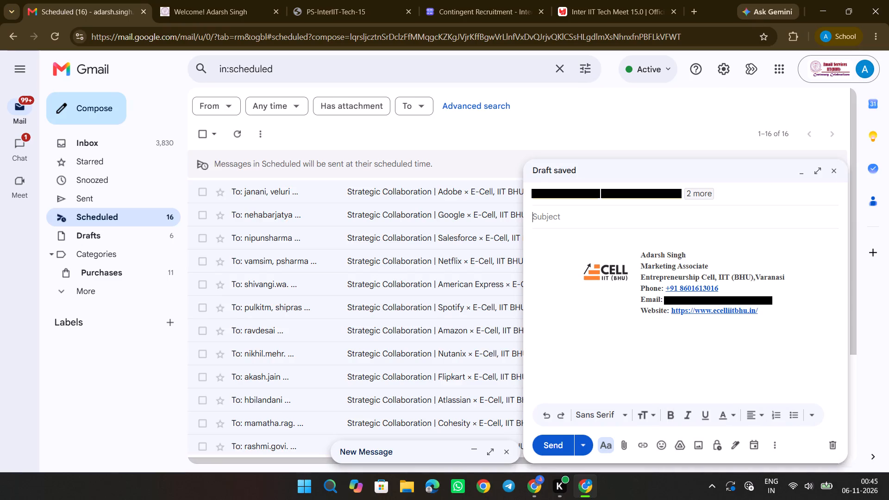
{"action": "key", "text": "super+v"}
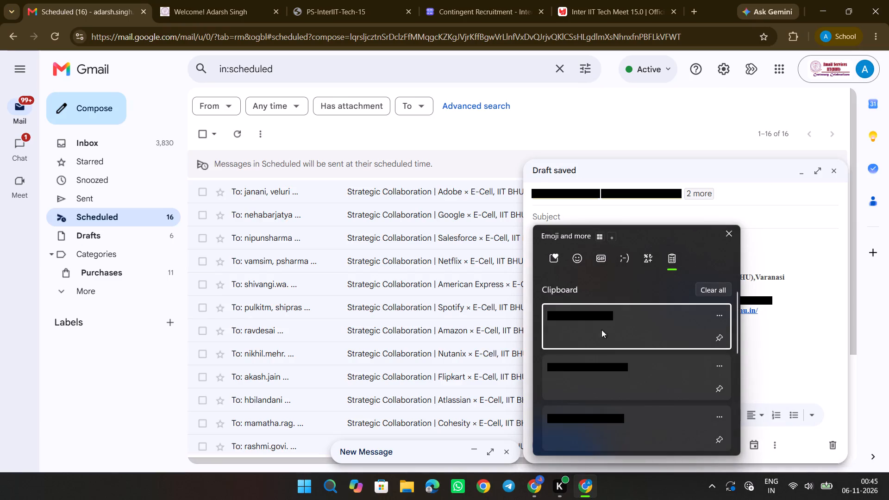
{"action": "scroll", "coordinate": [626, 371], "scroll_direction": "down", "scroll_amount": 4}
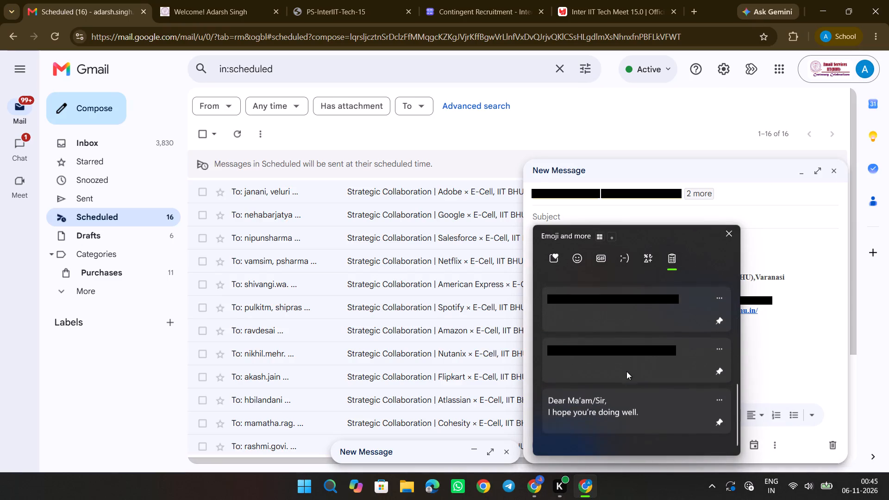
{"action": "scroll", "coordinate": [626, 371], "scroll_direction": "down", "scroll_amount": 1}
{"action": "left_click", "coordinate": [572, 429]}
{"action": "key", "text": "ctrl+v"}
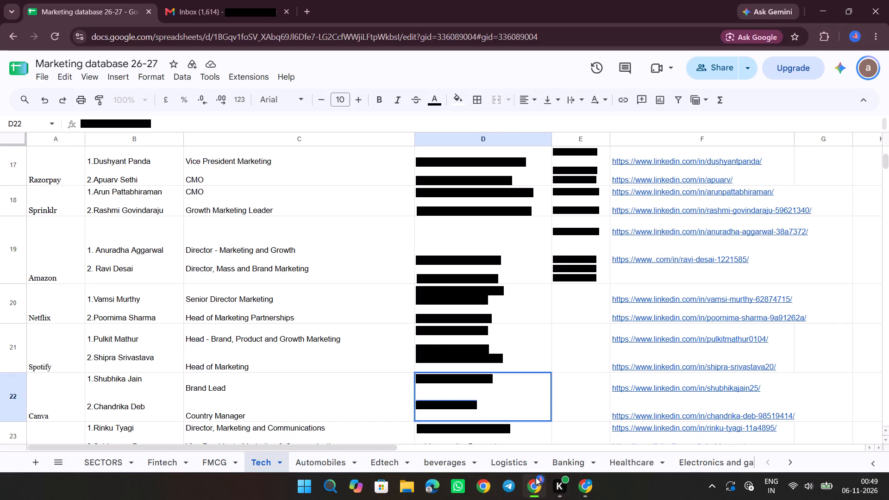
{"action": "left_click", "coordinate": [503, 415]}
{"action": "scroll", "coordinate": [441, 404], "scroll_direction": "down", "scroll_amount": 2}
{"action": "left_click", "coordinate": [370, 382]}
{"action": "scroll", "coordinate": [370, 382], "scroll_direction": "down", "scroll_amount": 3}
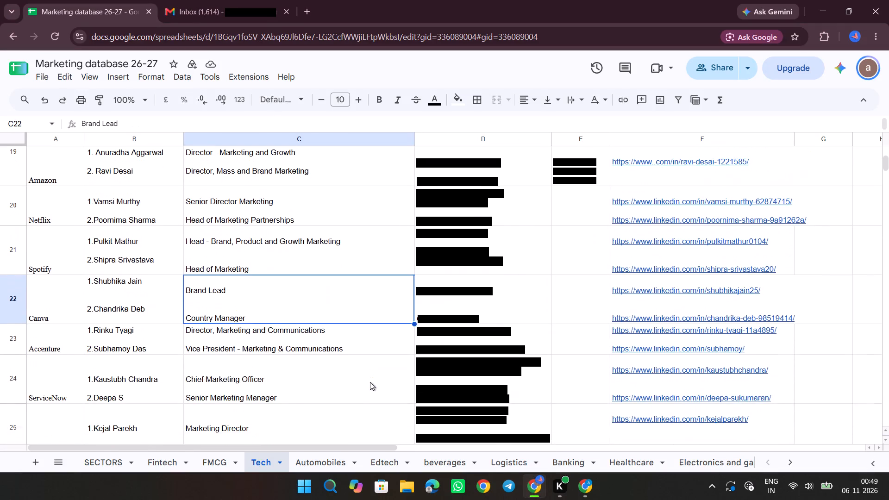
{"action": "left_click", "coordinate": [479, 342]}
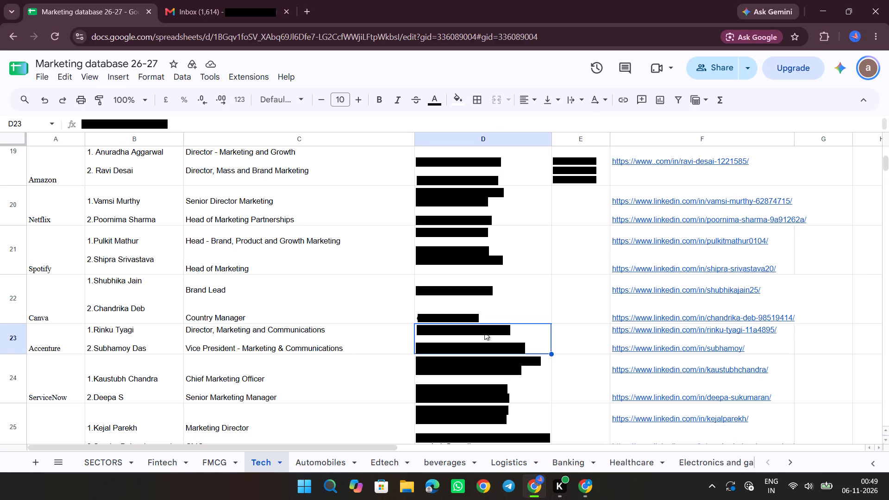
{"action": "double_click", "coordinate": [484, 332]}
{"action": "triple_click", "coordinate": [482, 329]}
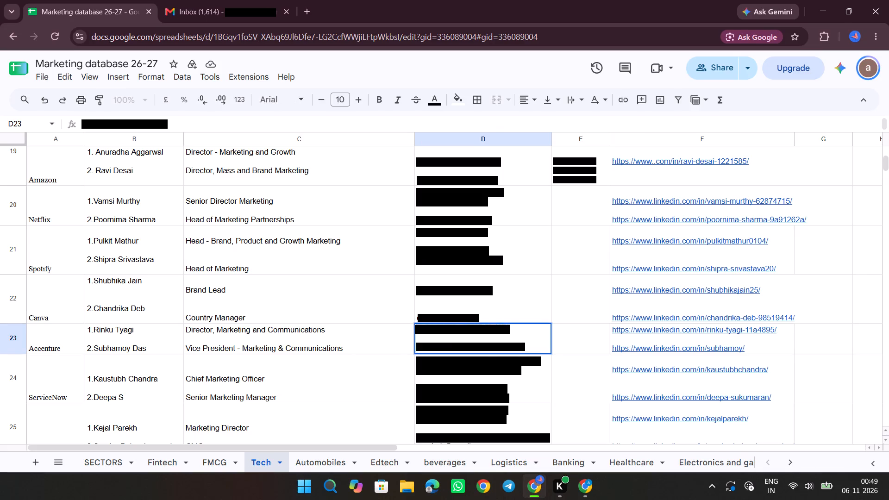
{"action": "key", "text": "ctrl+c"}
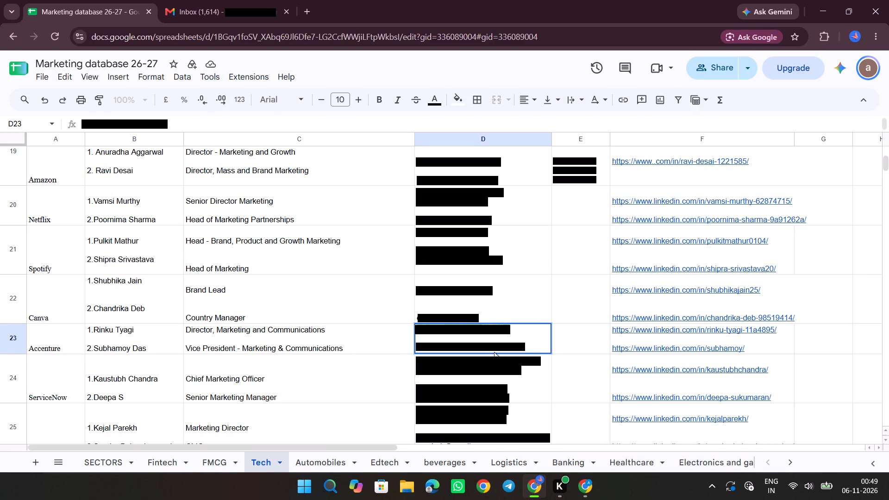
{"action": "triple_click", "coordinate": [493, 347]}
{"action": "left_click", "coordinate": [493, 347]}
{"action": "key", "text": "ctrl+c"}
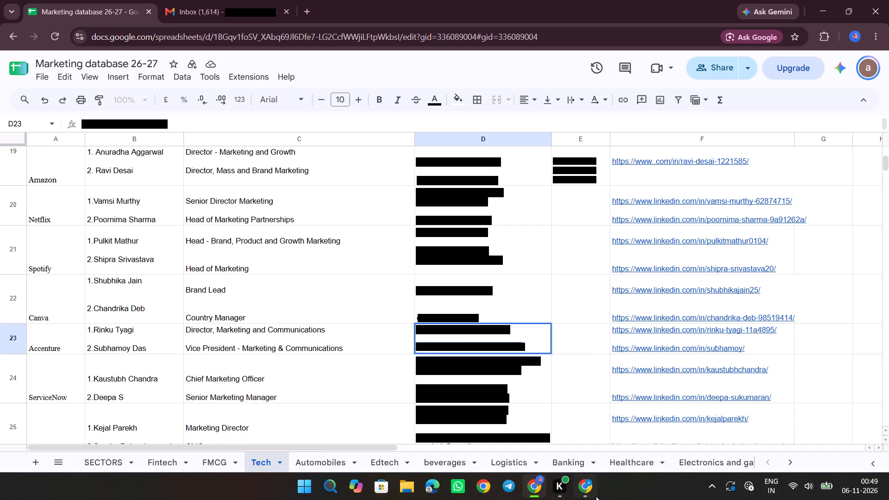
{"action": "left_click", "coordinate": [596, 496]}
{"action": "left_click", "coordinate": [108, 111]}
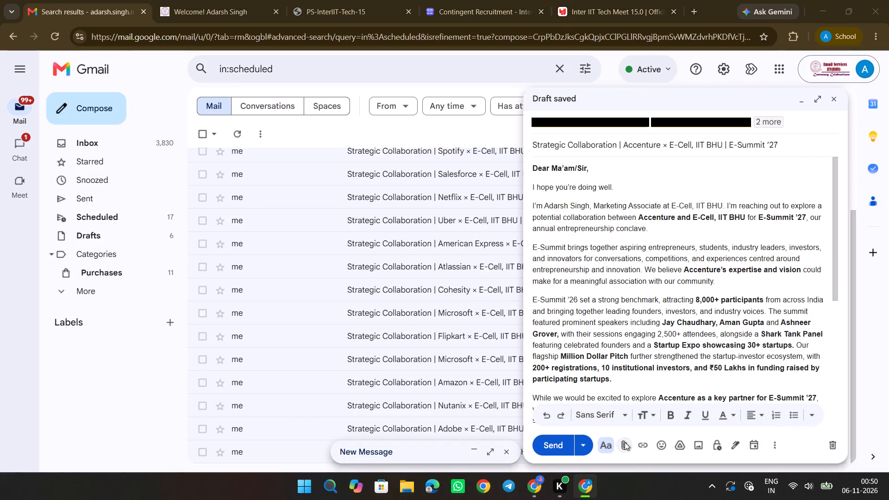
{"action": "scroll", "coordinate": [360, 296], "scroll_direction": "down", "scroll_amount": 1}
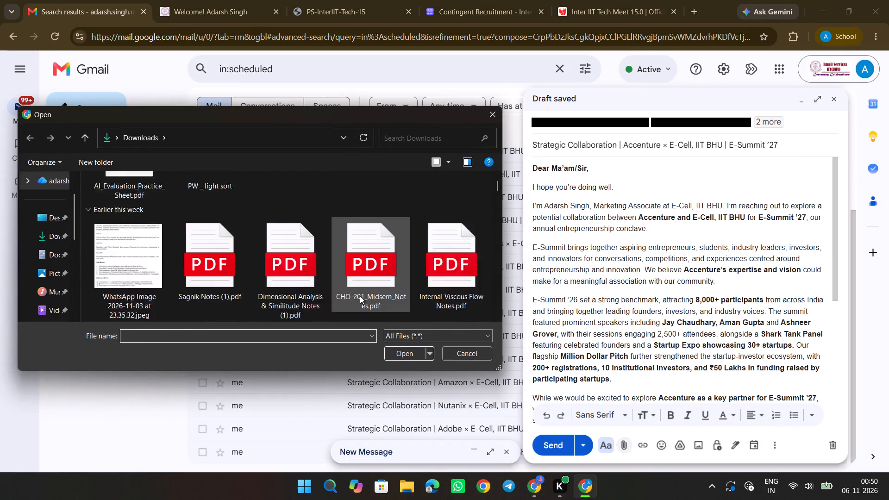
{"action": "scroll", "coordinate": [360, 296], "scroll_direction": "down", "scroll_amount": 1}
{"action": "left_click", "coordinate": [360, 296]}
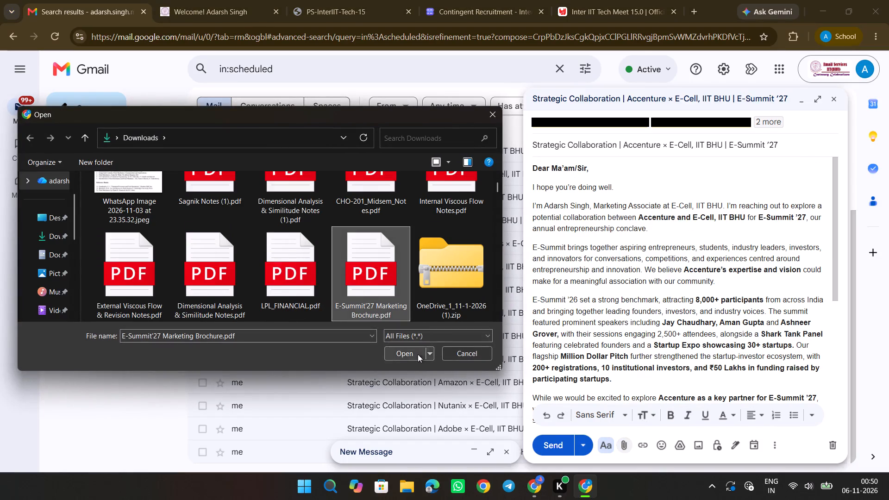
{"action": "left_click", "coordinate": [418, 354]}
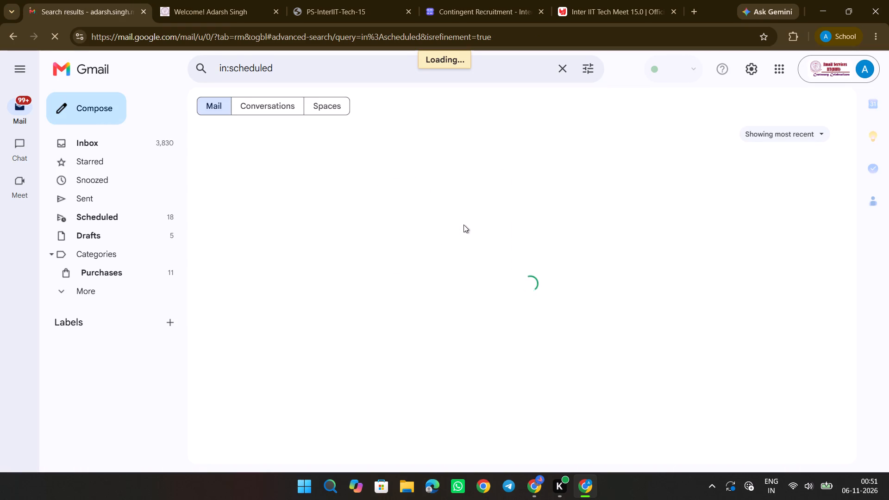
{"action": "left_click", "coordinate": [109, 211]}
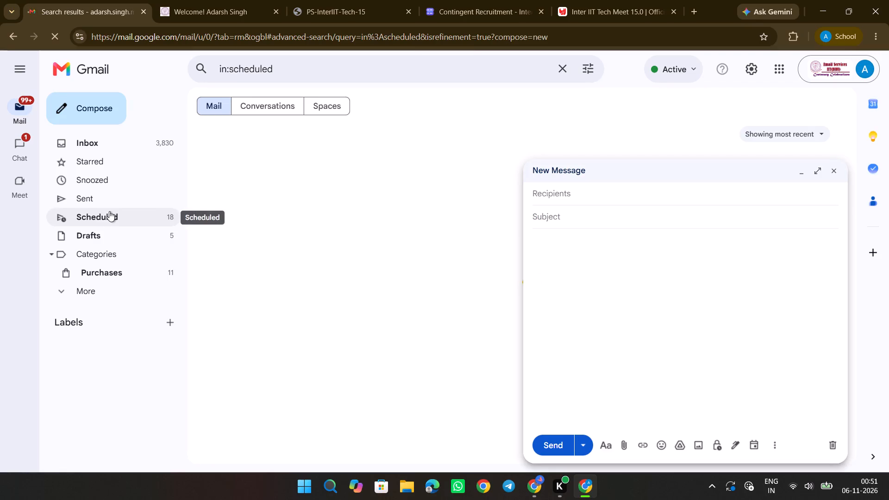
{"action": "left_click", "coordinate": [797, 175]}
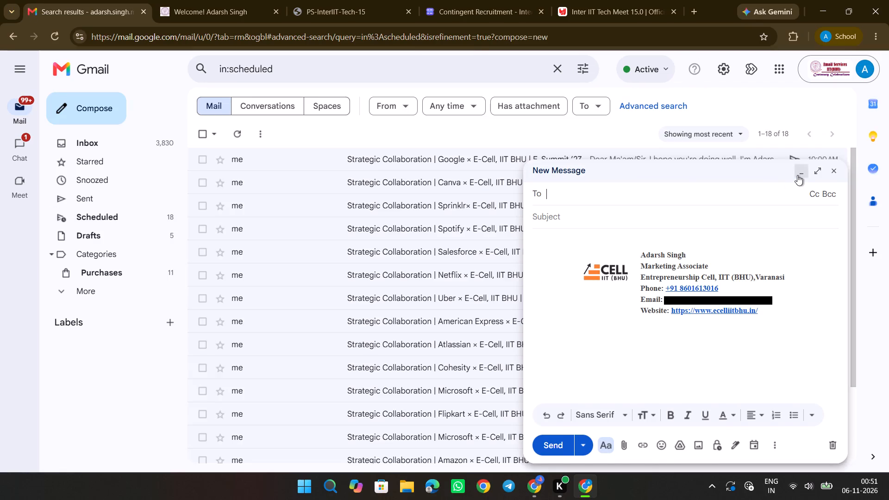
{"action": "scroll", "coordinate": [642, 276], "scroll_direction": "down", "scroll_amount": 1}
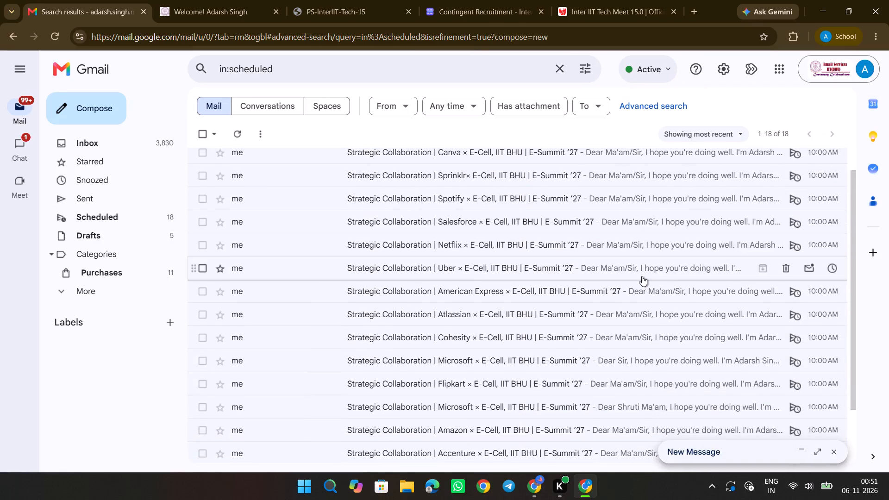
{"action": "scroll", "coordinate": [642, 276], "scroll_direction": "down", "scroll_amount": 1}
{"action": "left_click", "coordinate": [571, 388]}
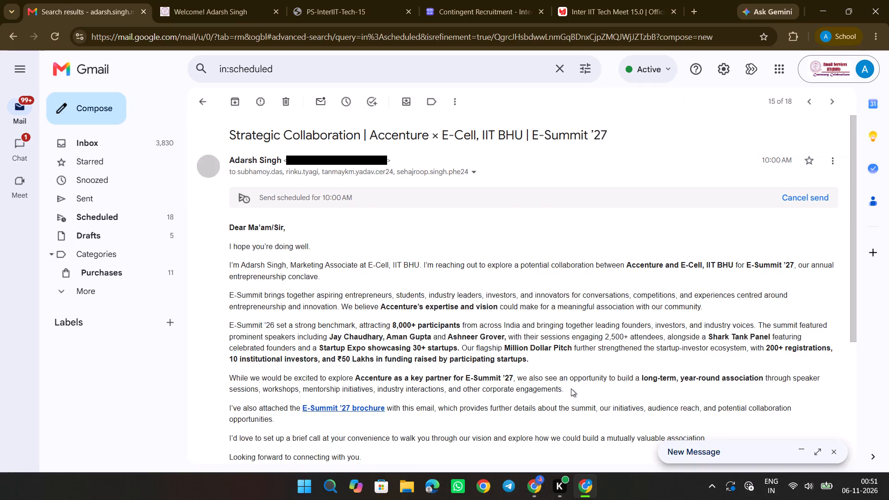
{"action": "scroll", "coordinate": [571, 388], "scroll_direction": "down", "scroll_amount": 6}
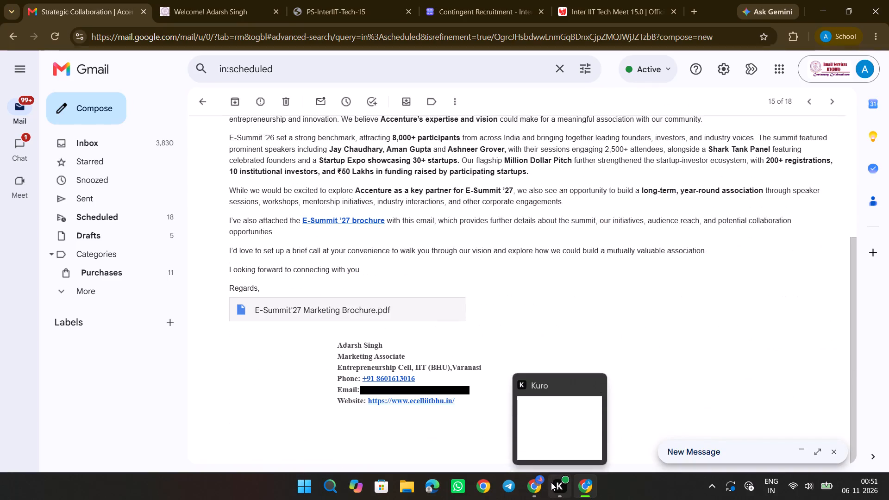
Switch to the Marketing database 26-27 spreadsheet and select the job-titles cell in the ServiceNow row of the Tech sheet.
{"action": "left_click", "coordinate": [530, 481]}
{"action": "left_click", "coordinate": [311, 392]}
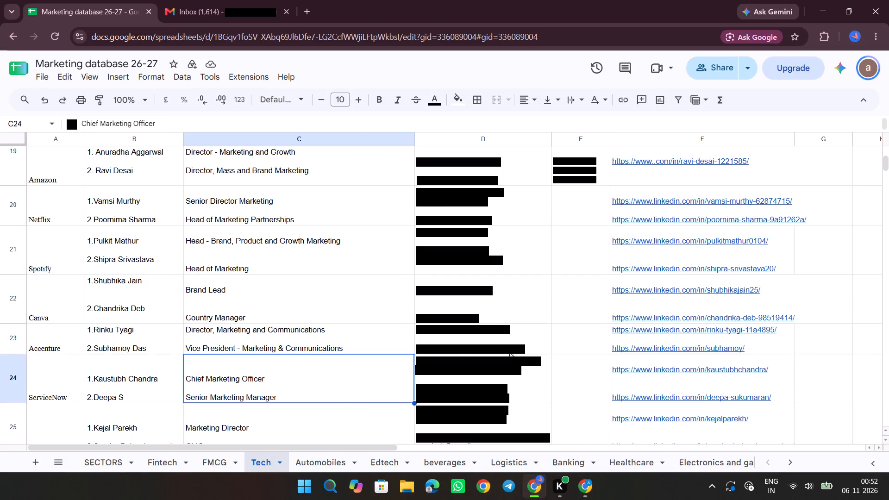
In the Marketing database 26-27 spreadsheet, copy the two ServiceNow contacts' email addresses one after the other from the Tech sheet.
{"action": "triple_click", "coordinate": [500, 361]}
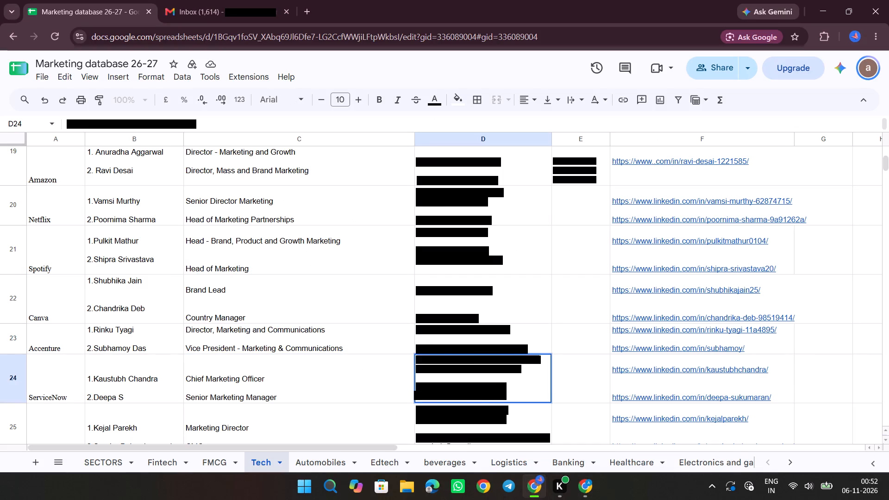
{"action": "key", "text": "ctrl+c"}
{"action": "triple_click", "coordinate": [470, 388]}
{"action": "key", "text": "ctrl+c"}
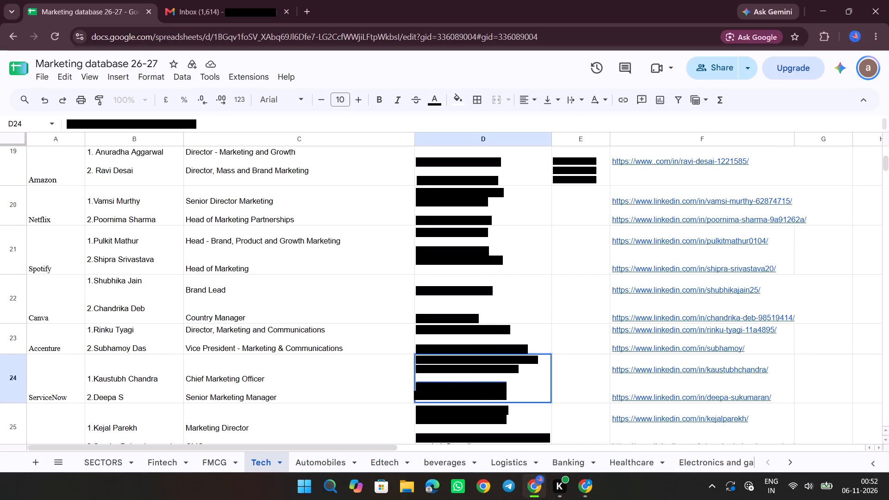
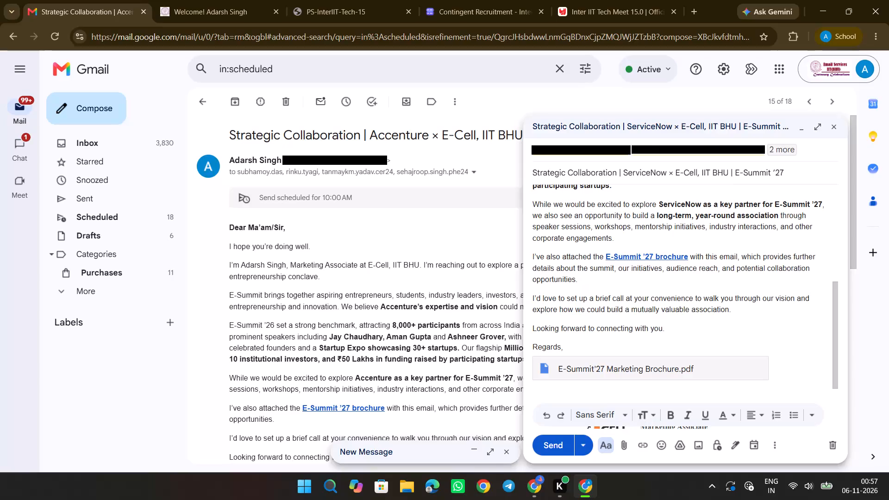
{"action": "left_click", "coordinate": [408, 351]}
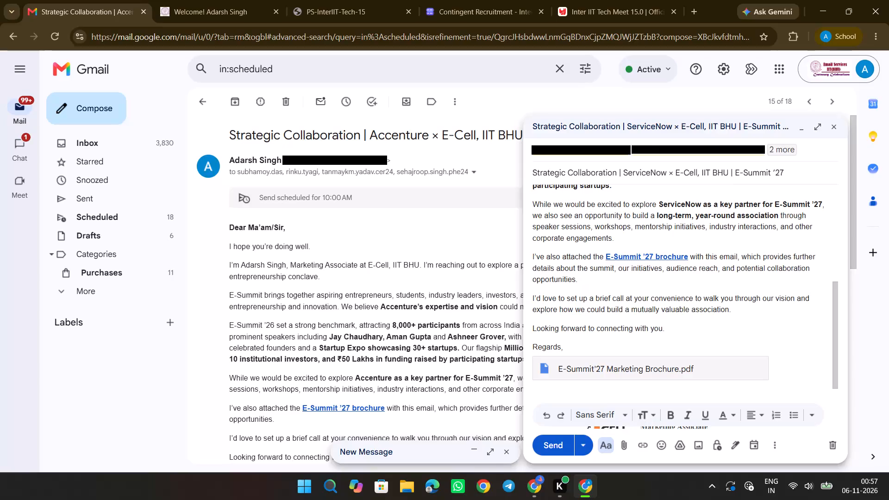
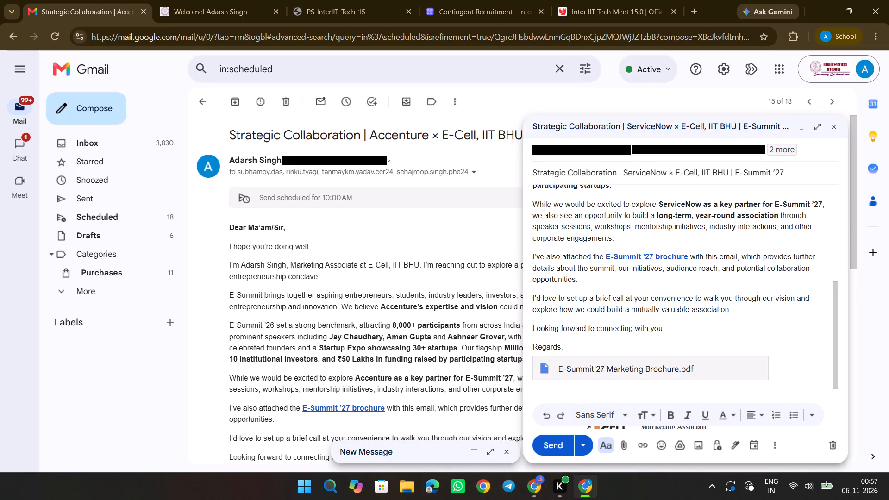
Proofread the ServiceNow × E-Cell collaboration email from greeting to signature and open its additional send options.
{"action": "scroll", "coordinate": [656, 276], "scroll_direction": "up", "scroll_amount": 3}
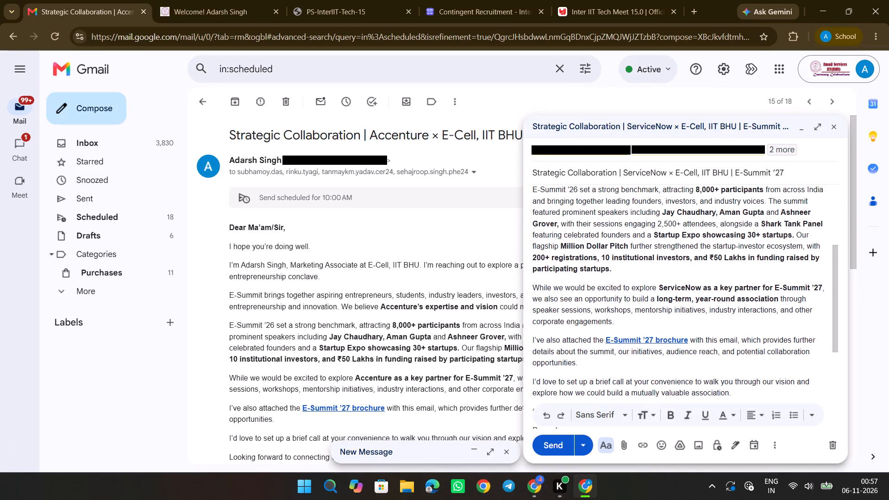
{"action": "scroll", "coordinate": [656, 276], "scroll_direction": "up", "scroll_amount": 2}
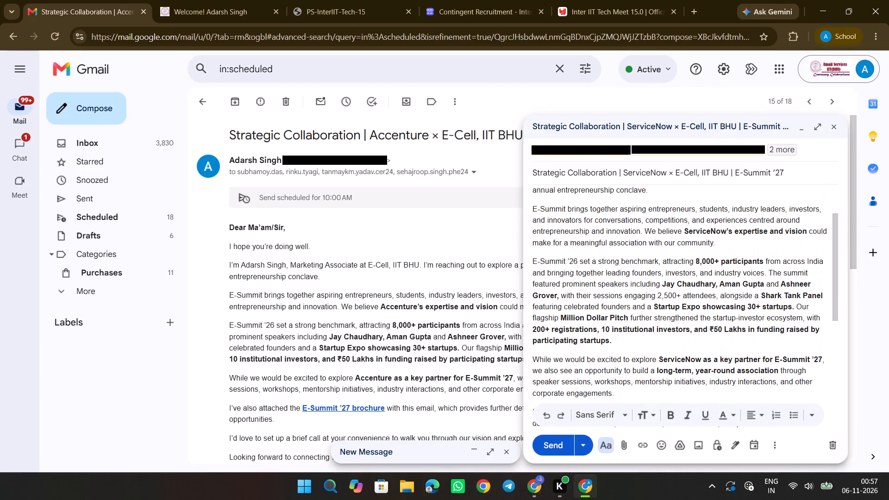
{"action": "scroll", "coordinate": [656, 276], "scroll_direction": "up", "scroll_amount": 2}
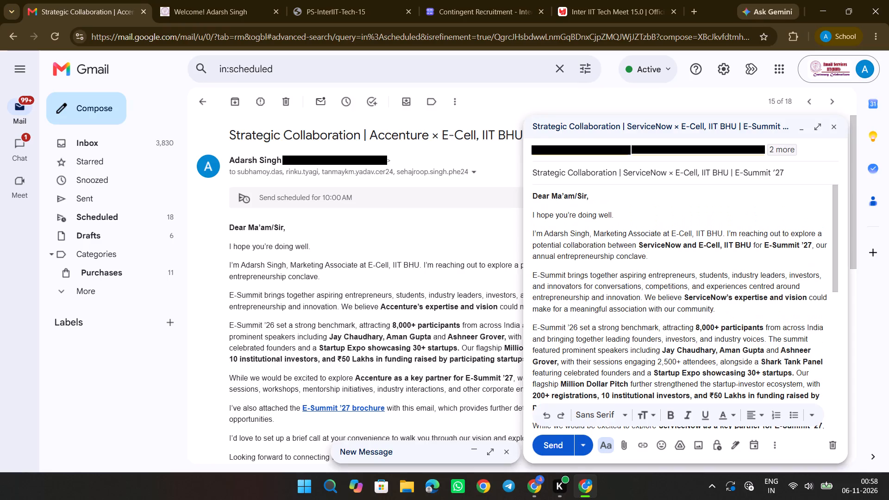
{"action": "scroll", "coordinate": [656, 276], "scroll_direction": "down", "scroll_amount": 1}
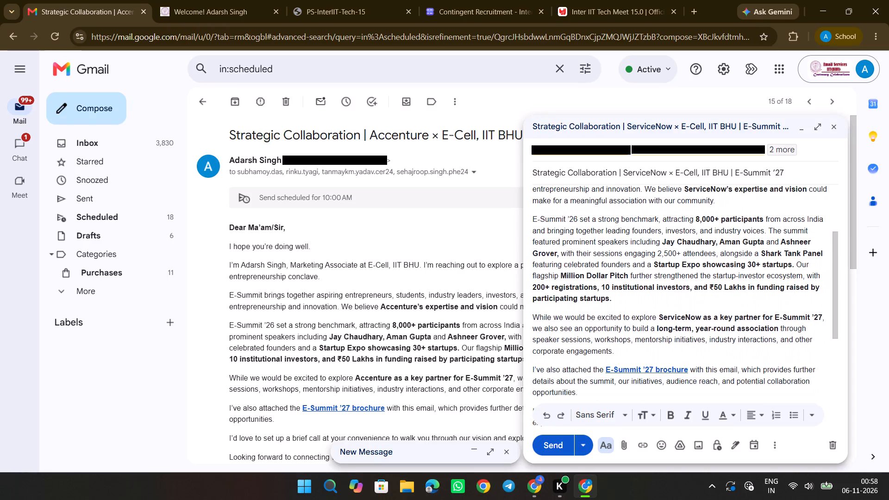
{"action": "scroll", "coordinate": [656, 276], "scroll_direction": "down", "scroll_amount": 5}
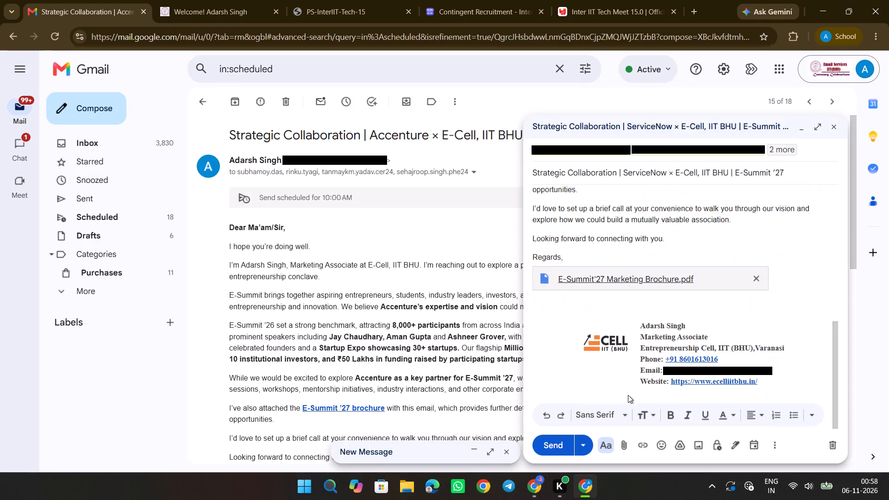
{"action": "left_click", "coordinate": [586, 445]}
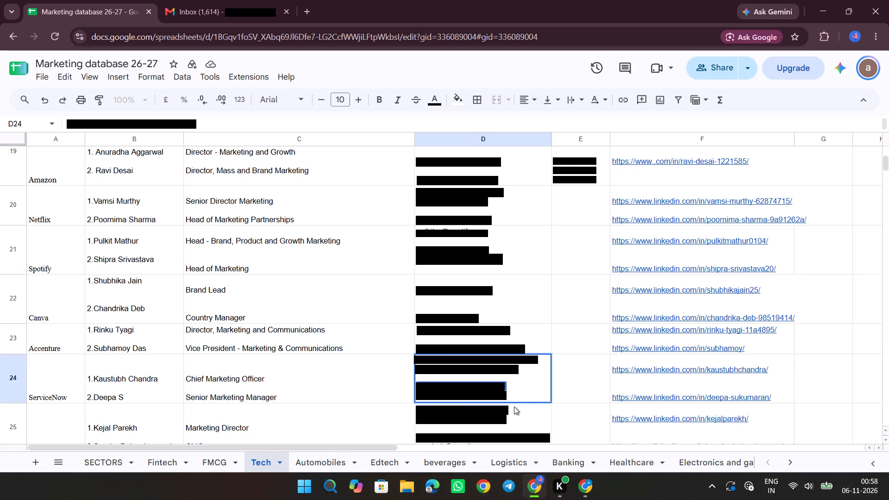
{"action": "left_click", "coordinate": [468, 381]}
{"action": "scroll", "coordinate": [428, 412], "scroll_direction": "up", "scroll_amount": 1}
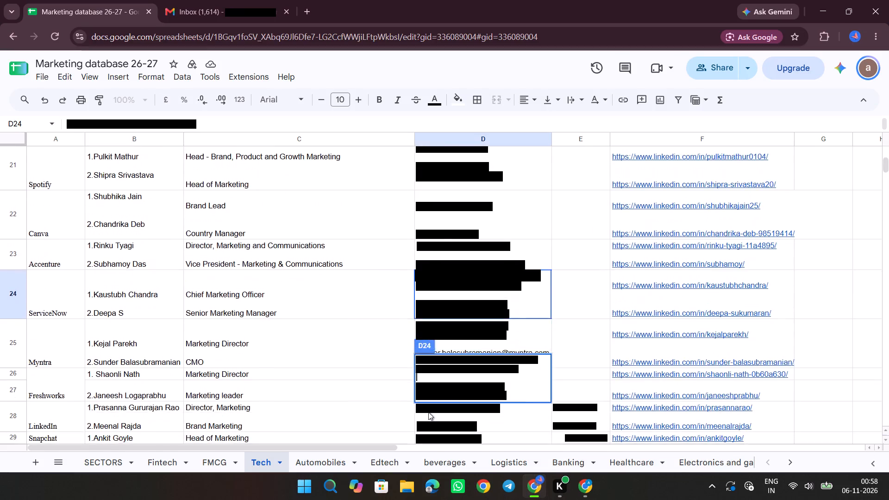
{"action": "scroll", "coordinate": [428, 412], "scroll_direction": "up", "scroll_amount": 1}
{"action": "left_click", "coordinate": [428, 412]}
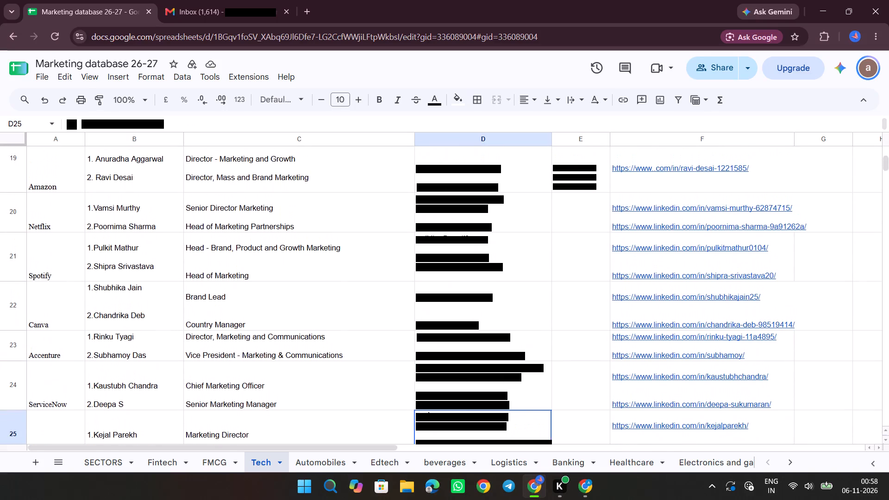
{"action": "scroll", "coordinate": [428, 412], "scroll_direction": "down", "scroll_amount": 2}
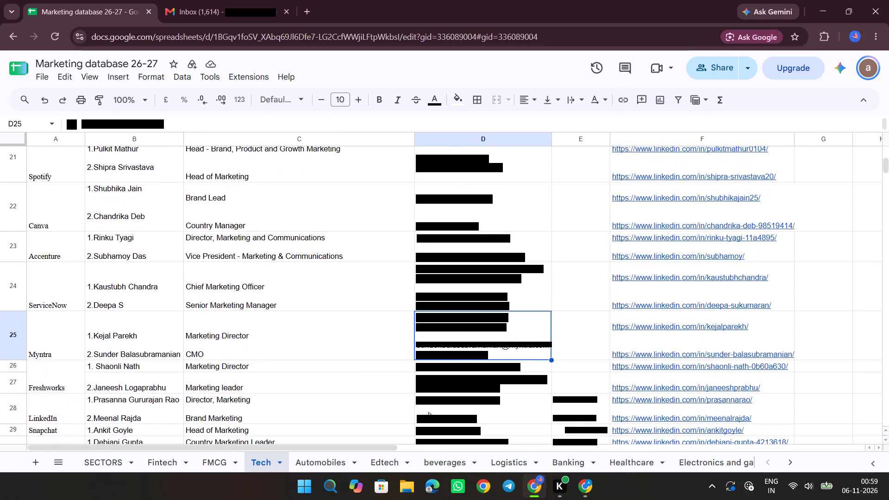
{"action": "triple_click", "coordinate": [474, 327]}
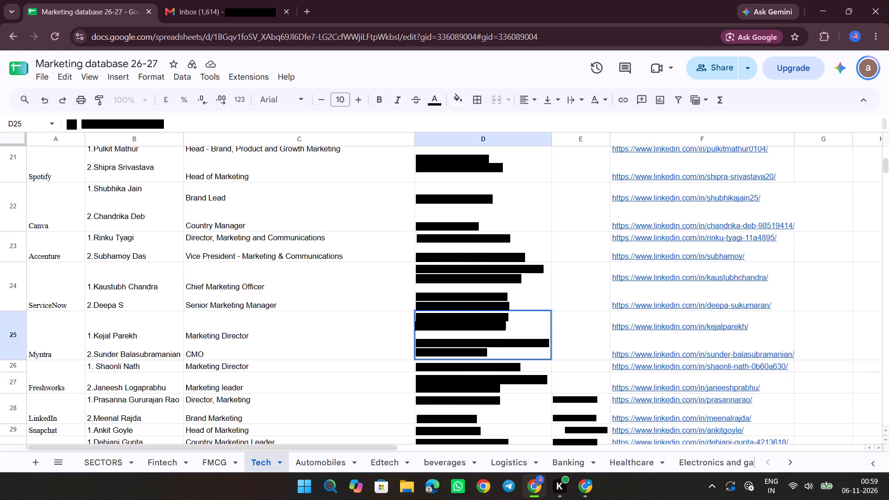
{"action": "right_click", "coordinate": [474, 327]}
{"action": "left_click", "coordinate": [524, 80]}
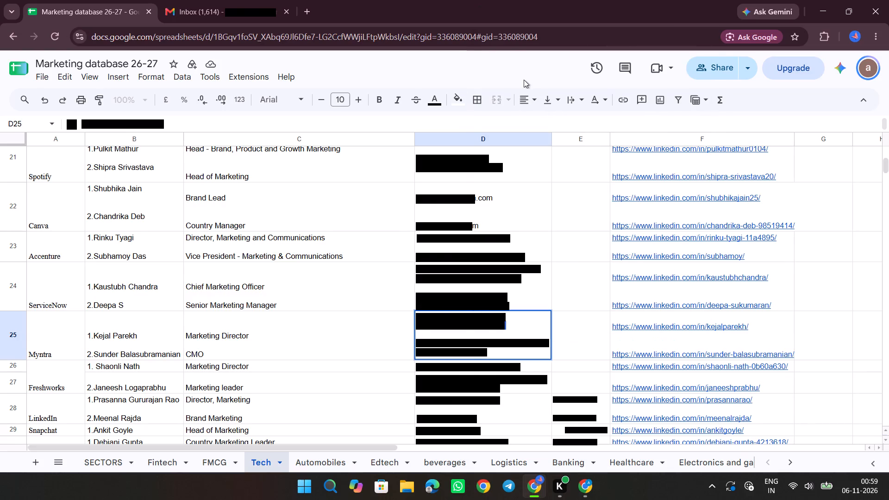
{"action": "triple_click", "coordinate": [442, 344]}
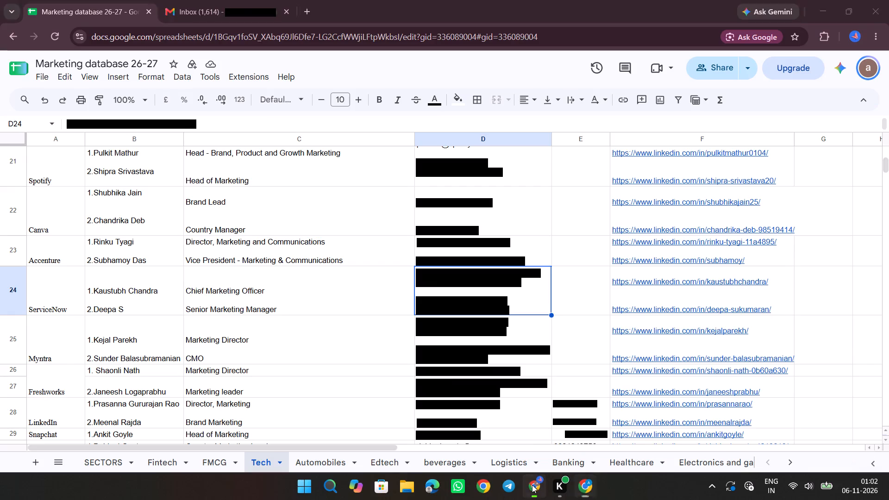
{"action": "left_click", "coordinate": [502, 350]}
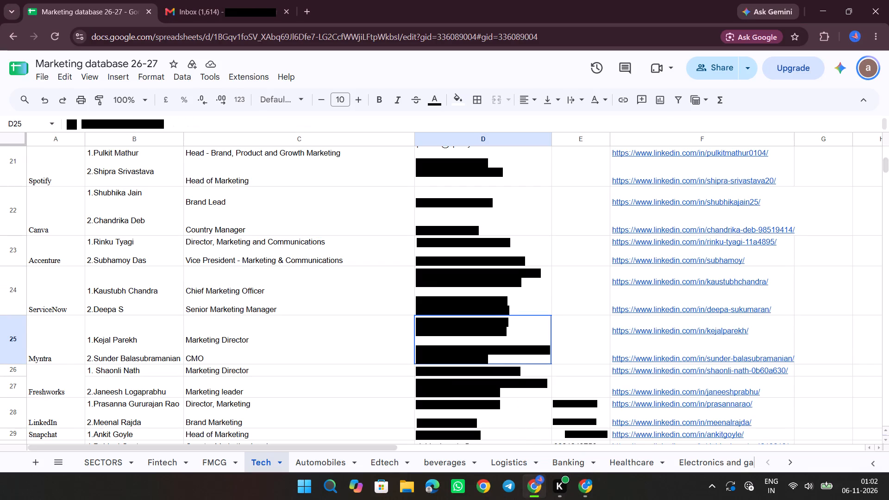
{"action": "left_click", "coordinate": [508, 366]}
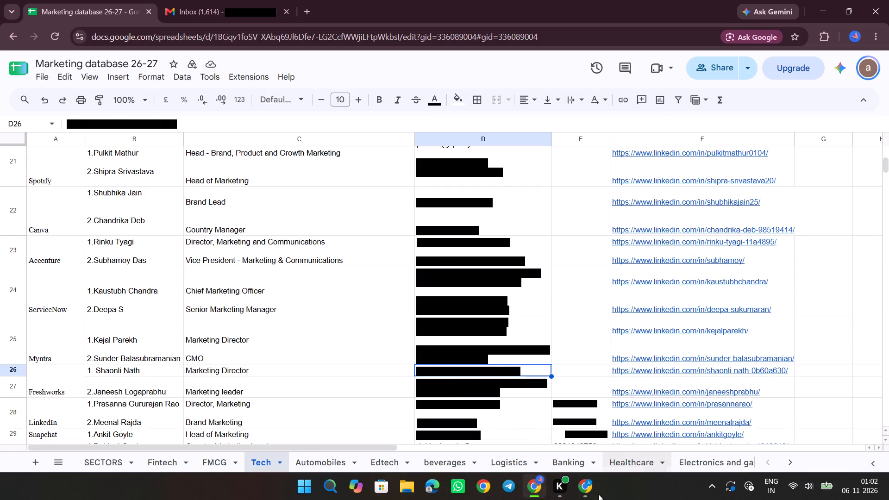
{"action": "left_click", "coordinate": [588, 494]}
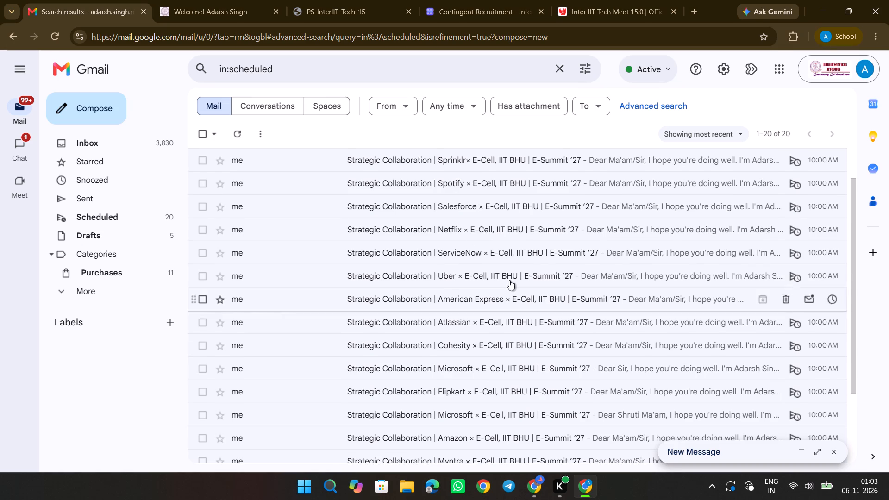
Examine the scheduled Spotify and Myntra collaboration emails, then return to the scheduled list.
{"action": "left_click", "coordinate": [443, 192]}
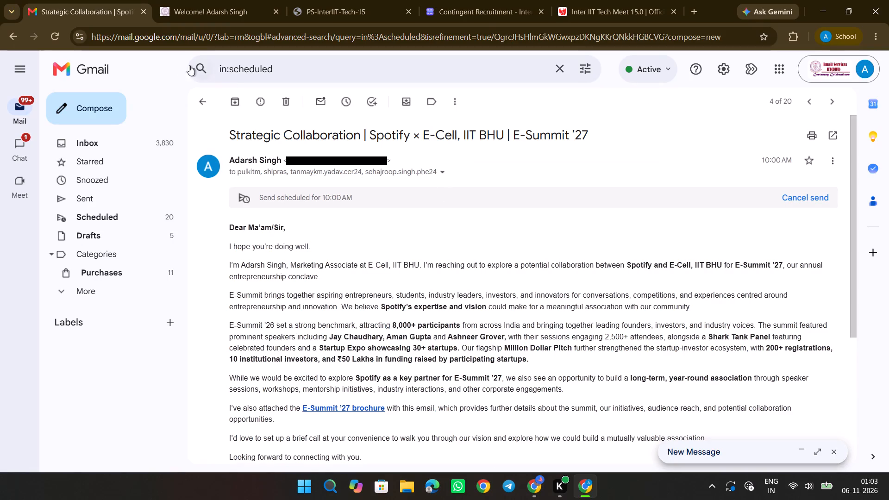
{"action": "left_click", "coordinate": [208, 104]}
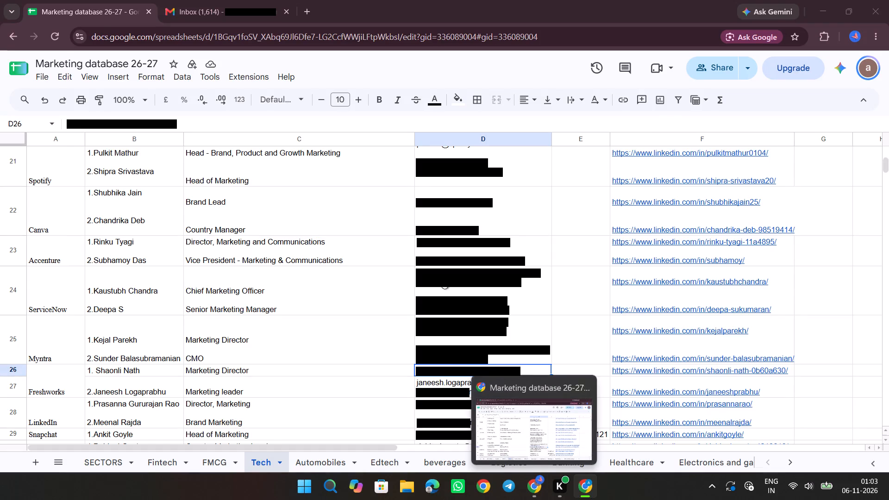
{"action": "scroll", "coordinate": [443, 278], "scroll_direction": "down", "scroll_amount": 1}
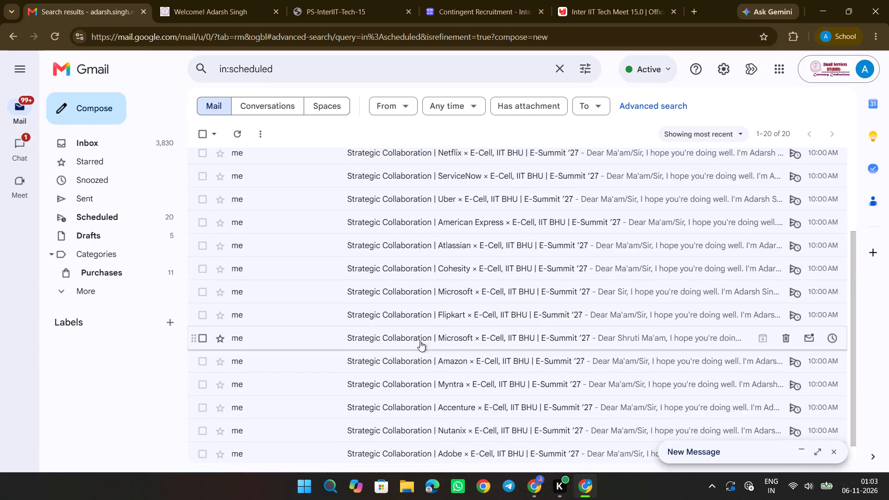
{"action": "left_click", "coordinate": [429, 379]}
{"action": "scroll", "coordinate": [429, 379], "scroll_direction": "down", "scroll_amount": 3}
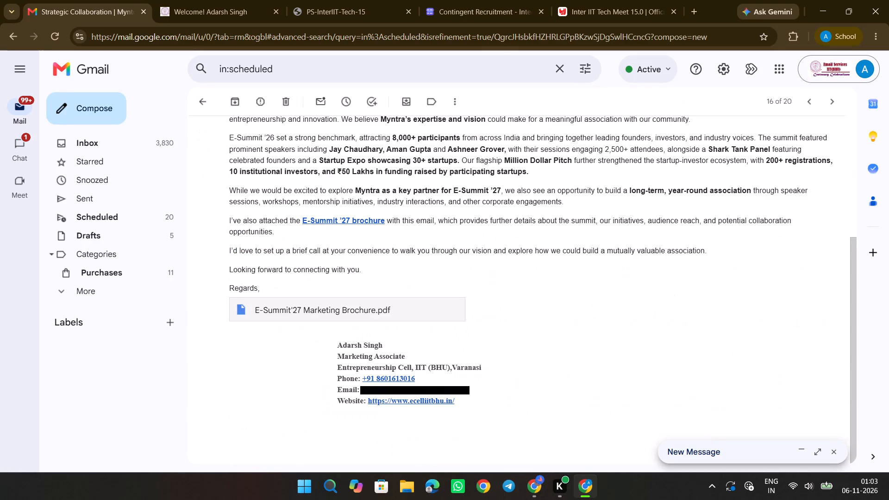
{"action": "scroll", "coordinate": [429, 379], "scroll_direction": "up", "scroll_amount": 2}
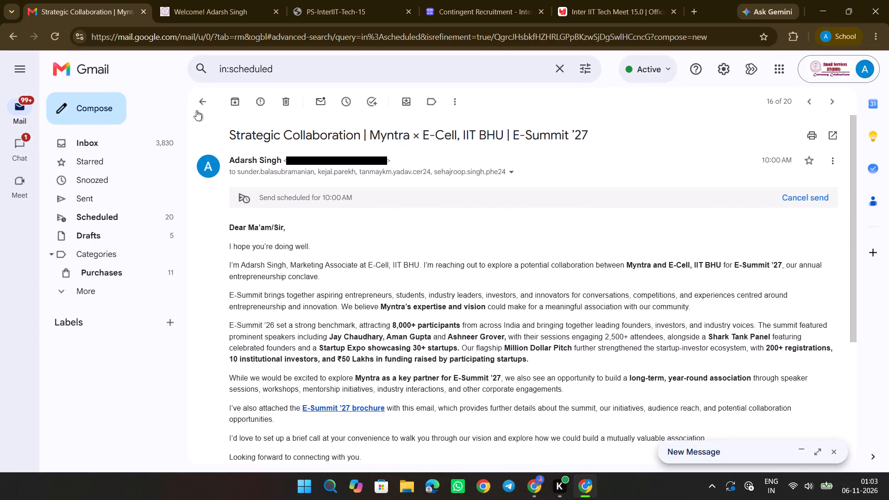
{"action": "left_click", "coordinate": [193, 97]}
Start a new email message and switch to the Marketing database 26-27 spreadsheet for the next company's contacts.
{"action": "left_click", "coordinate": [98, 100]}
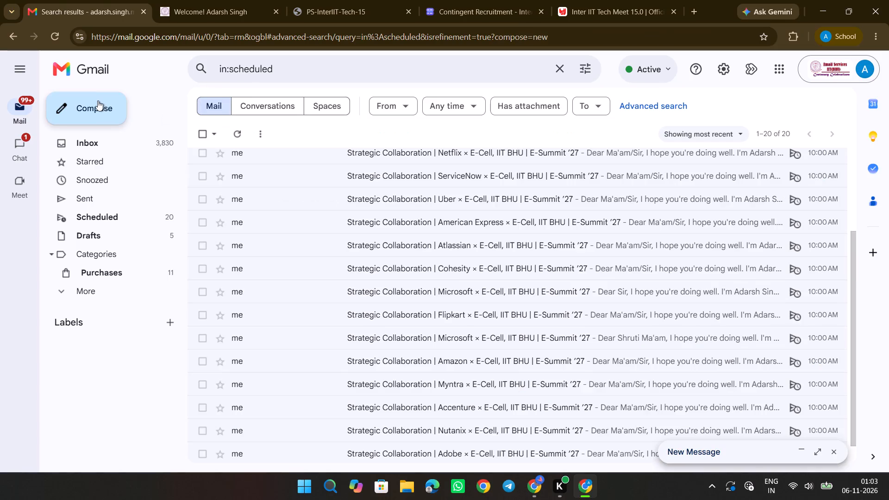
{"action": "left_click", "coordinate": [536, 475]}
{"action": "left_click", "coordinate": [536, 475]}
{"action": "left_click", "coordinate": [536, 475]}
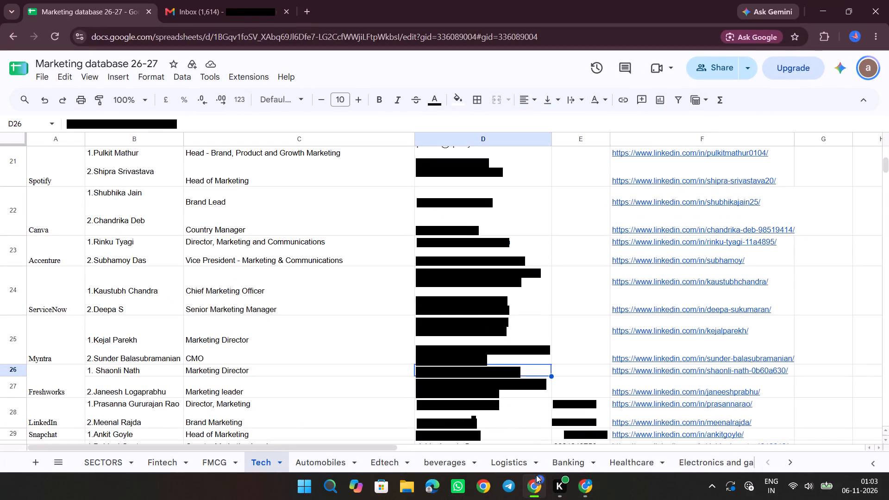
Copy the two Freshworks contacts' email addresses one after the other from the Tech sheet.
{"action": "left_click", "coordinate": [422, 371]}
{"action": "triple_click", "coordinate": [422, 371]}
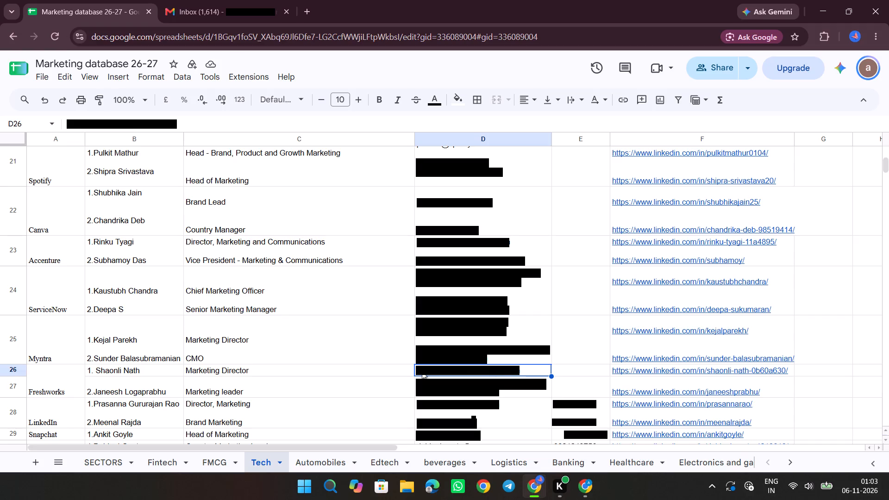
{"action": "key", "text": "ctrl+c"}
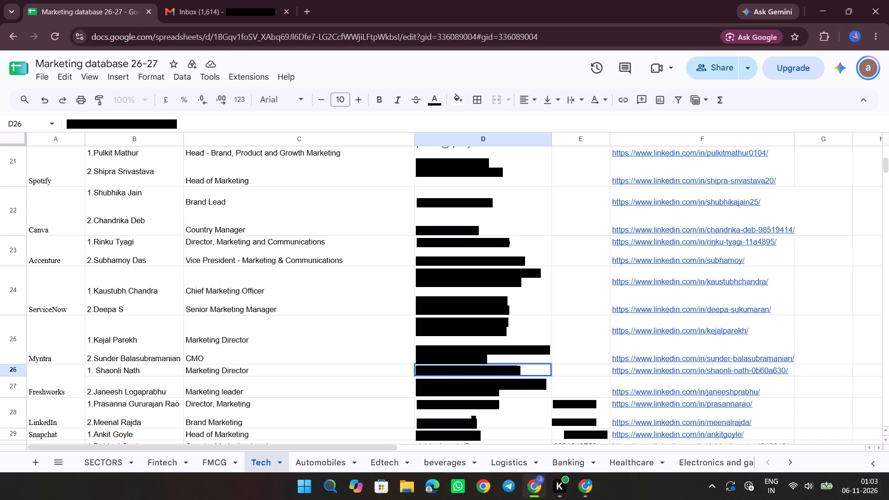
{"action": "double_click", "coordinate": [448, 379]}
{"action": "triple_click", "coordinate": [448, 379]}
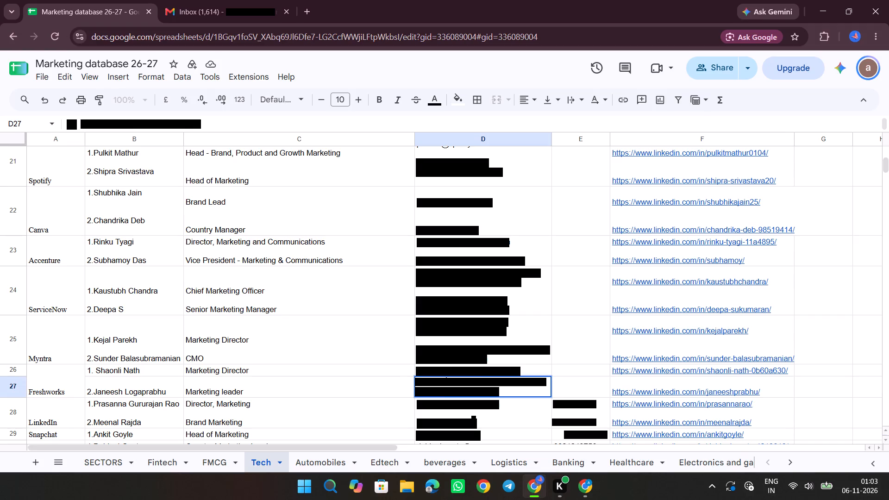
{"action": "key", "text": "ctrl+c"}
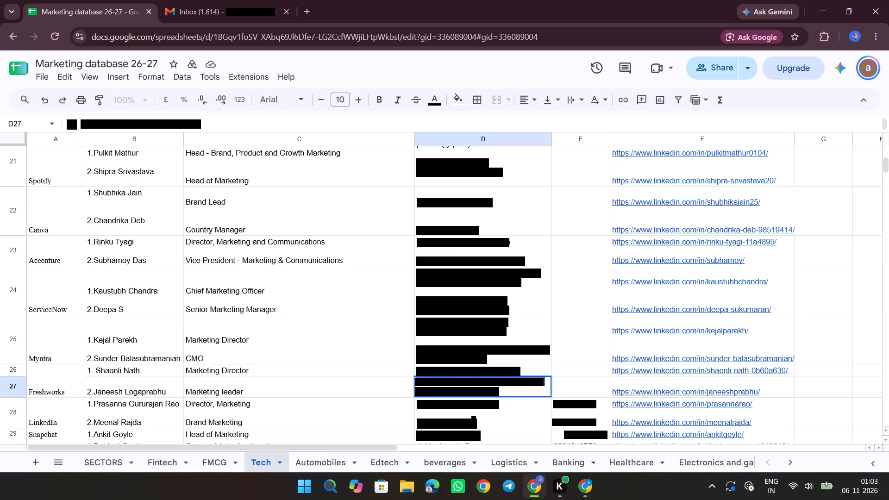
{"action": "left_click", "coordinate": [448, 379]}
{"action": "right_click_drag", "start_coordinate": [448, 379], "coordinate": [582, 148]}
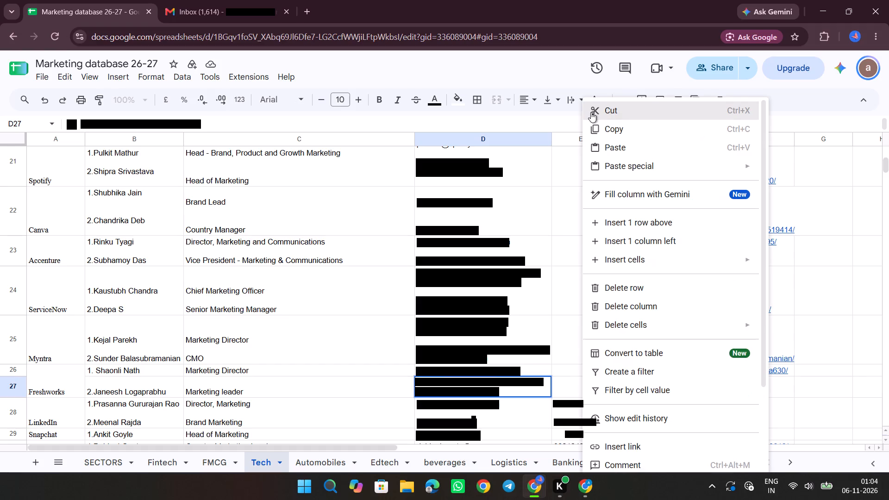
{"action": "left_click", "coordinate": [482, 244]}
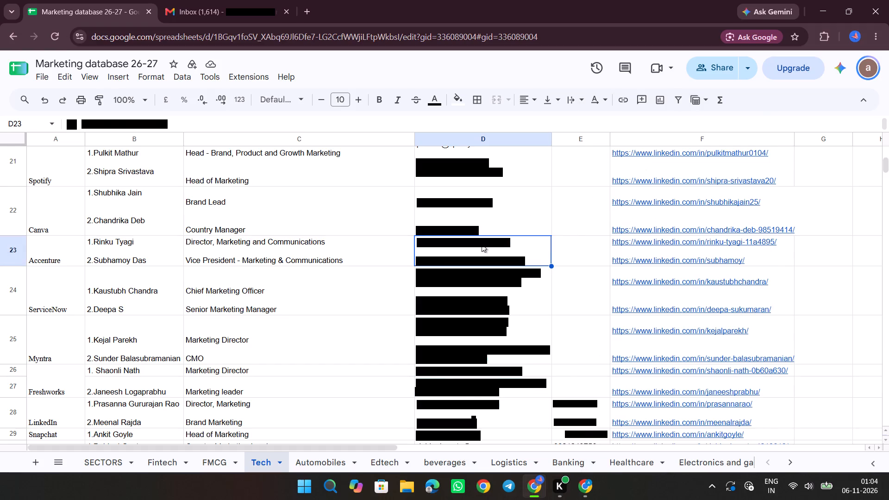
{"action": "left_click", "coordinate": [591, 494]}
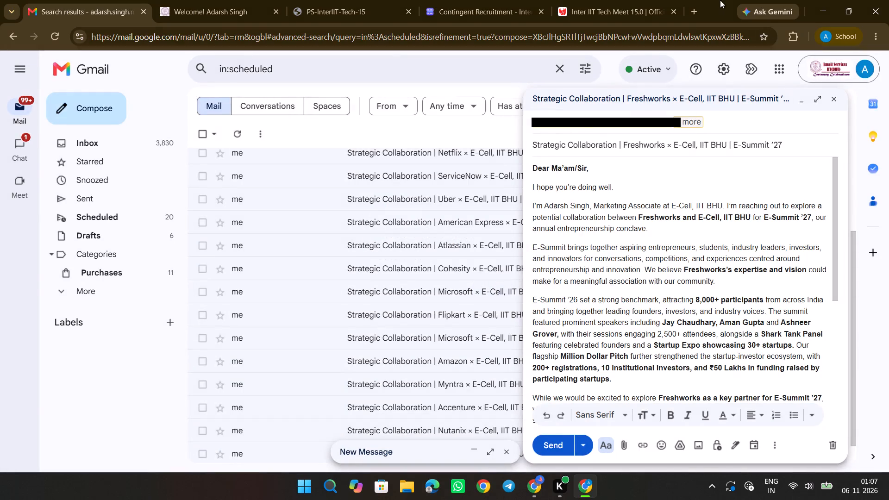
Open Google Drive for the school account in a new browser tab.
{"action": "left_click", "coordinate": [691, 9]}
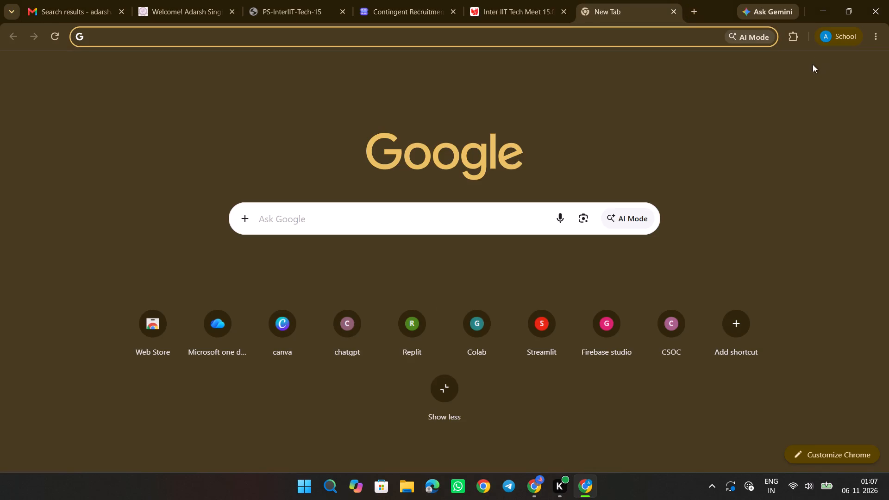
{"action": "left_click", "coordinate": [839, 72]}
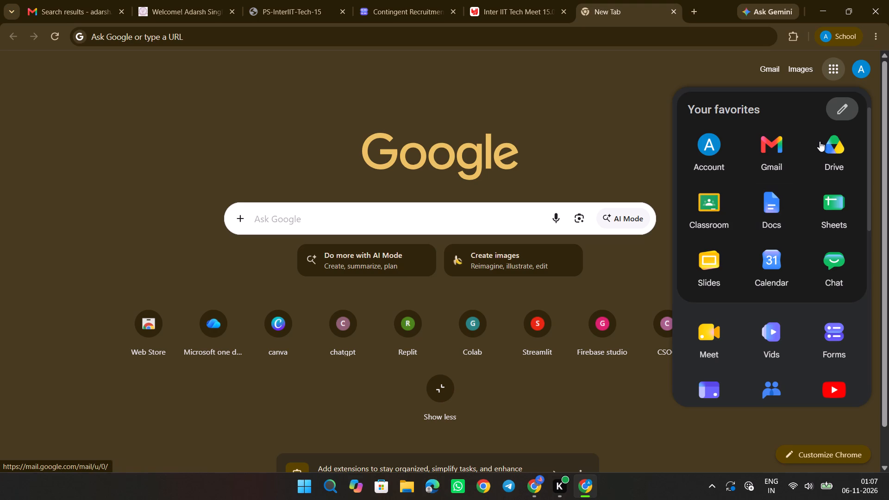
{"action": "left_click", "coordinate": [820, 141]}
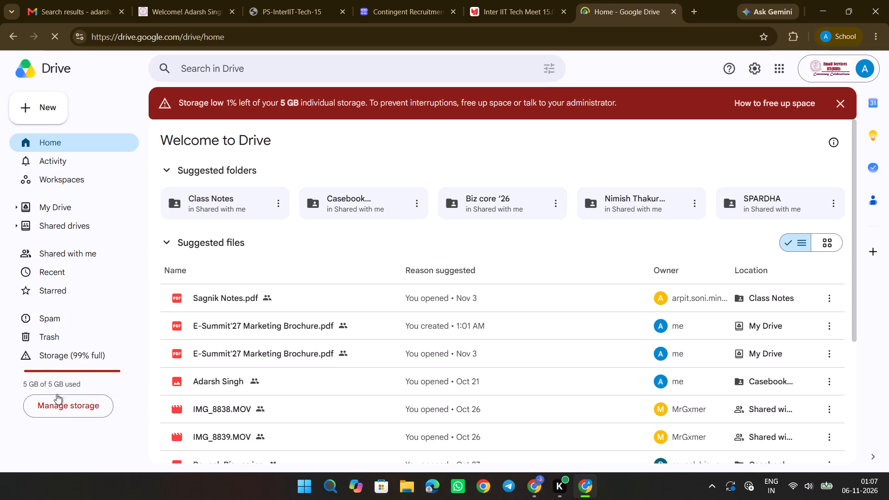
In Drive's storage usage list, move the first E-Summit'27 Marketing Brochure.pdf copy below suresh.pdf to the trash.
{"action": "left_click", "coordinate": [46, 346]}
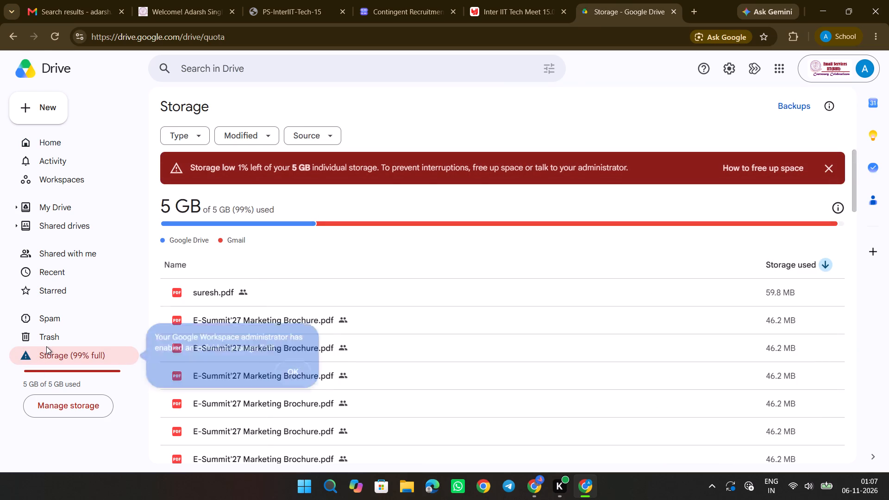
{"action": "scroll", "coordinate": [315, 329], "scroll_direction": "down", "scroll_amount": 2}
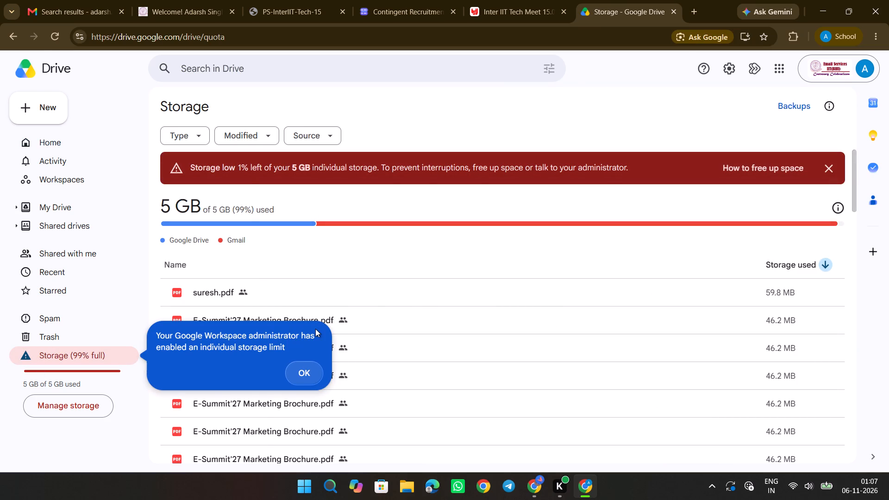
{"action": "left_click", "coordinate": [303, 362]}
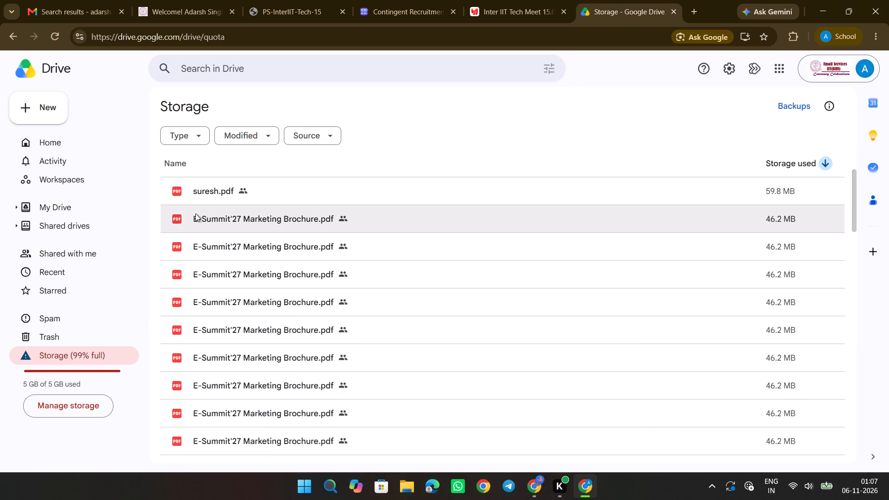
{"action": "right_click", "coordinate": [163, 218]}
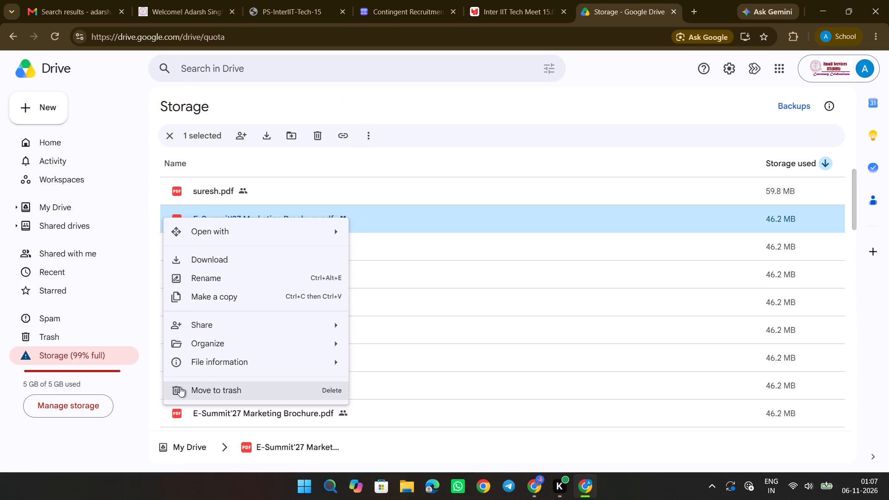
{"action": "left_click", "coordinate": [180, 387]}
{"action": "left_click", "coordinate": [471, 321]}
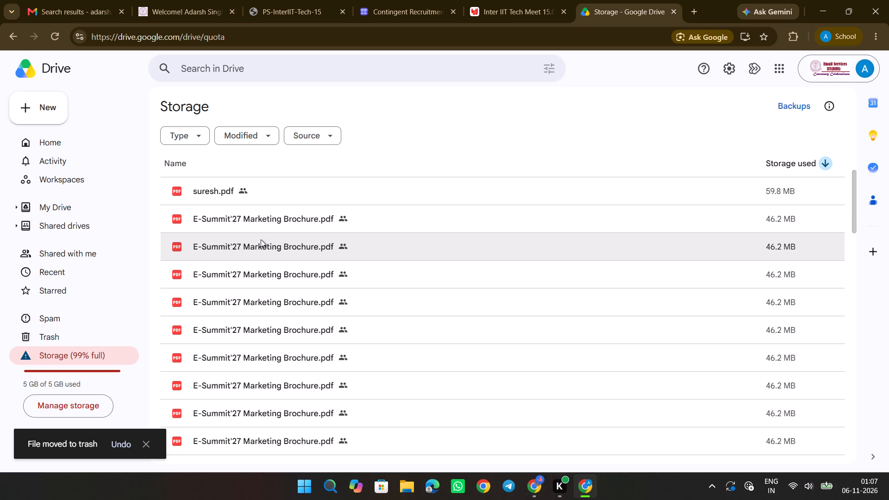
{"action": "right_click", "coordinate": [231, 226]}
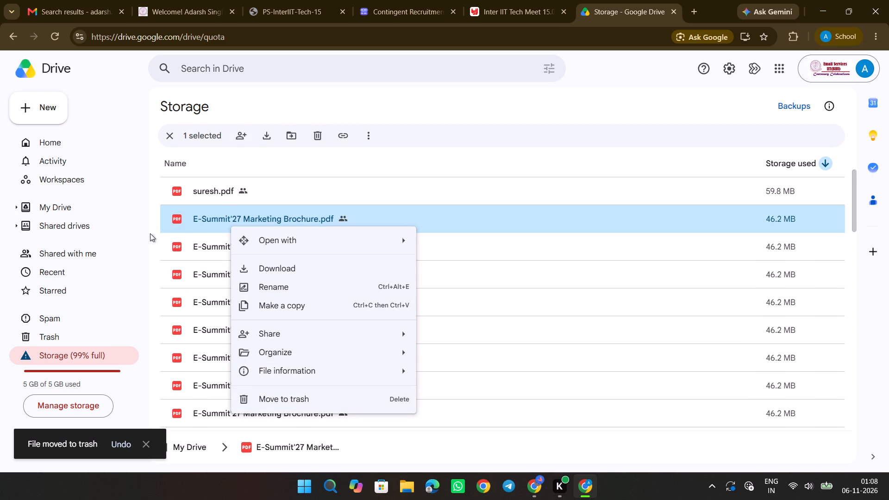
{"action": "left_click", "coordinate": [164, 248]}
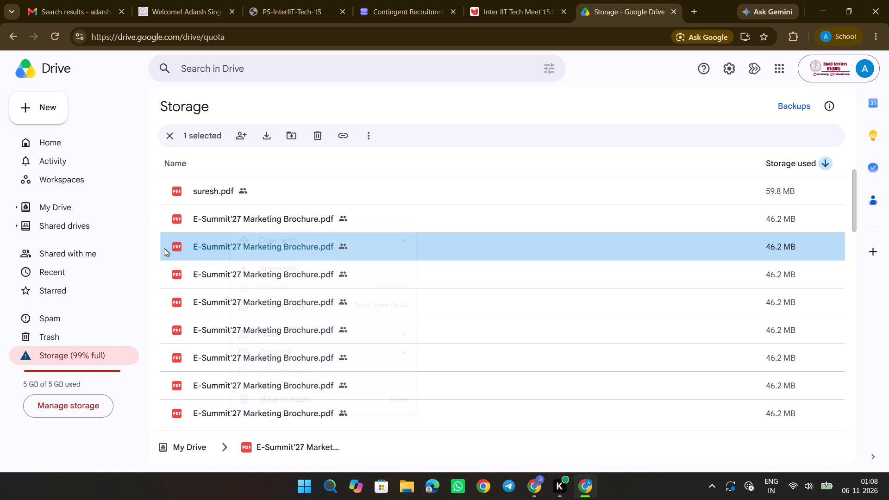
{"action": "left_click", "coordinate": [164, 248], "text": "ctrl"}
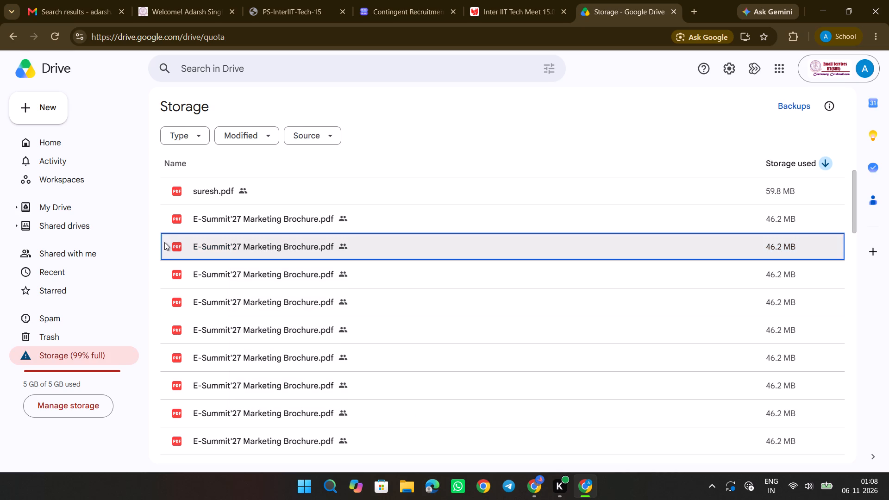
Select the consecutive 46.2 MB E-Summit'27 Marketing Brochure.pdf copies in the storage list, starting with the one below the 59.8 MB suresh.pdf.
{"action": "left_click", "coordinate": [165, 217], "text": "ctrl"}
{"action": "left_click", "coordinate": [168, 236], "text": "ctrl"}
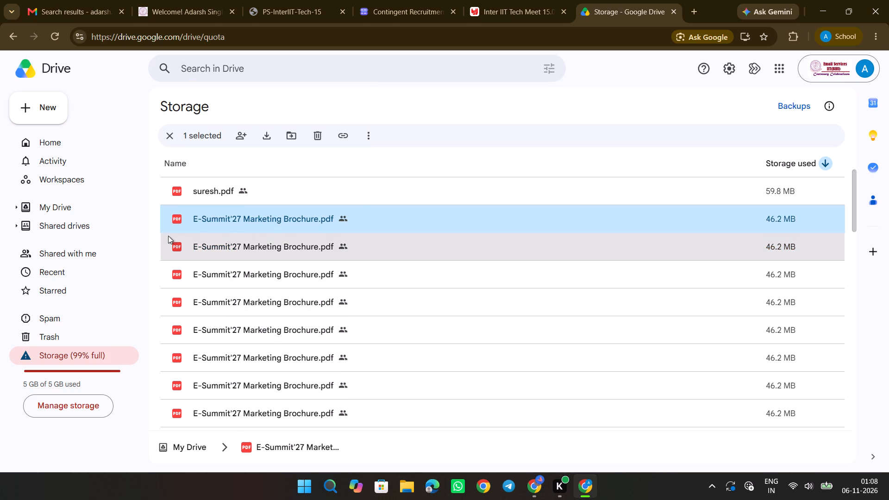
{"action": "left_click", "coordinate": [170, 279], "text": "ctrl"}
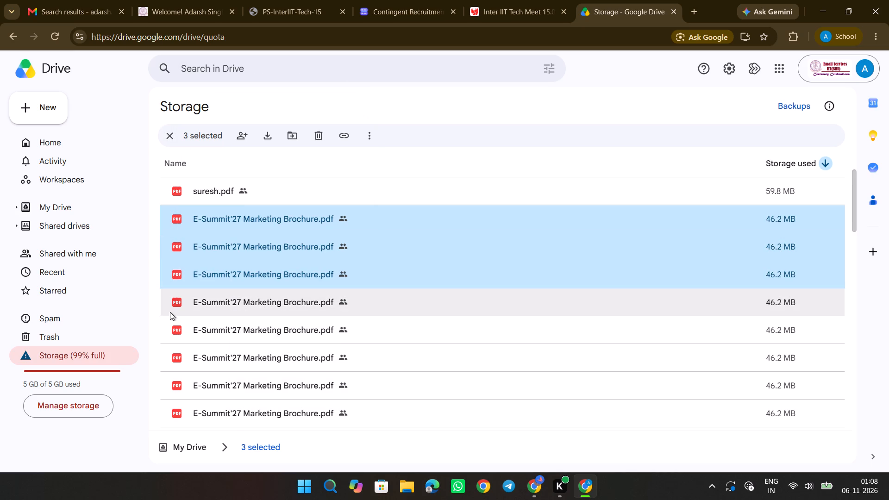
{"action": "left_click", "coordinate": [170, 312], "text": "ctrl"}
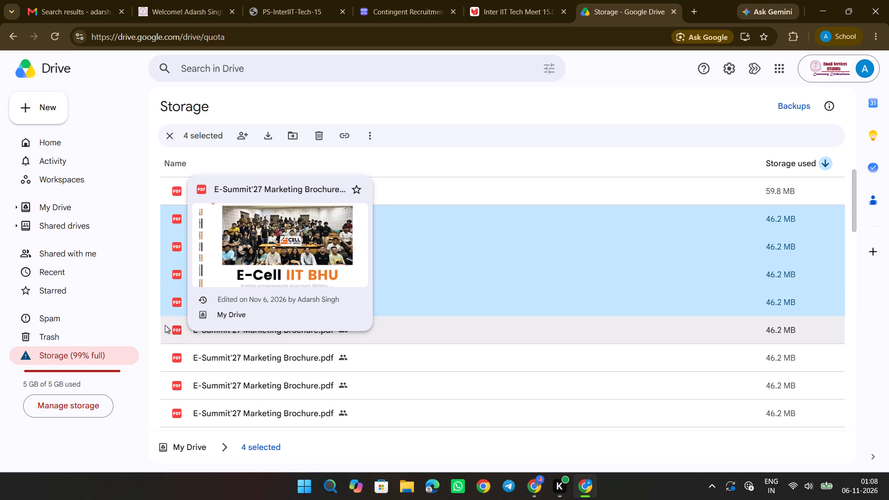
{"action": "left_click", "coordinate": [167, 326], "text": "ctrl"}
{"action": "left_click", "coordinate": [171, 358], "text": "ctrl"}
{"action": "scroll", "coordinate": [171, 358], "scroll_direction": "down", "scroll_amount": 1, "text": "ctrl"}
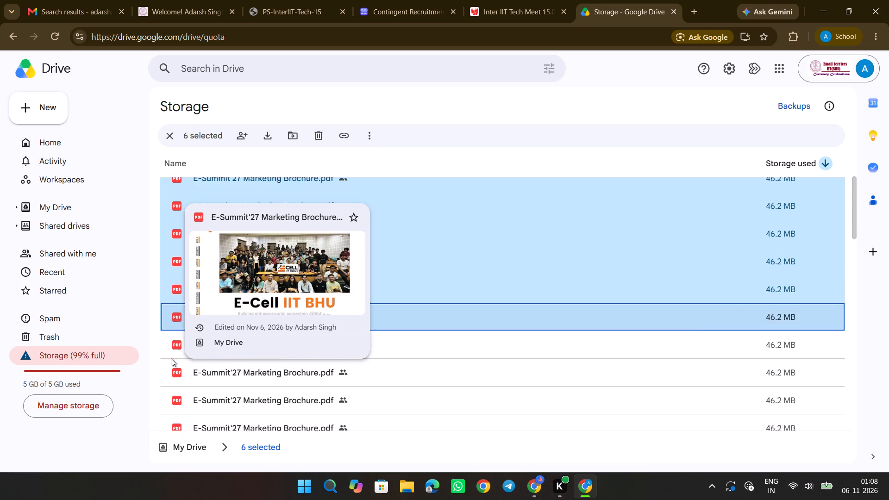
{"action": "scroll", "coordinate": [171, 358], "scroll_direction": "down", "scroll_amount": 1, "text": "ctrl"}
{"action": "left_click", "coordinate": [167, 334], "text": "ctrl"}
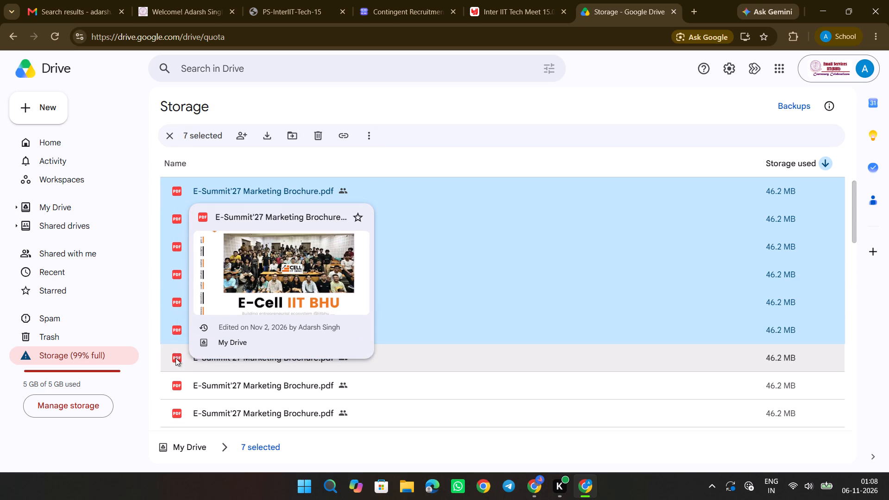
{"action": "left_click", "coordinate": [175, 358], "text": "ctrl"}
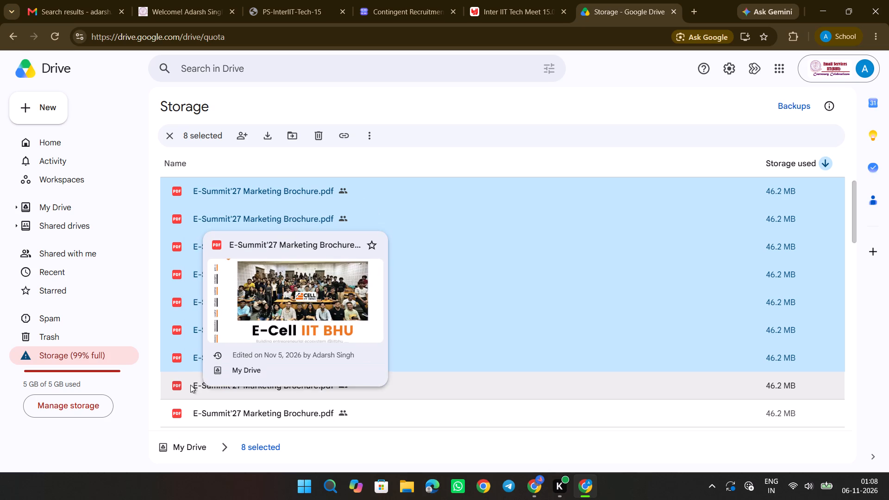
{"action": "left_click", "coordinate": [190, 385], "text": "ctrl"}
{"action": "scroll", "coordinate": [190, 385], "scroll_direction": "down", "scroll_amount": 1, "text": "ctrl"}
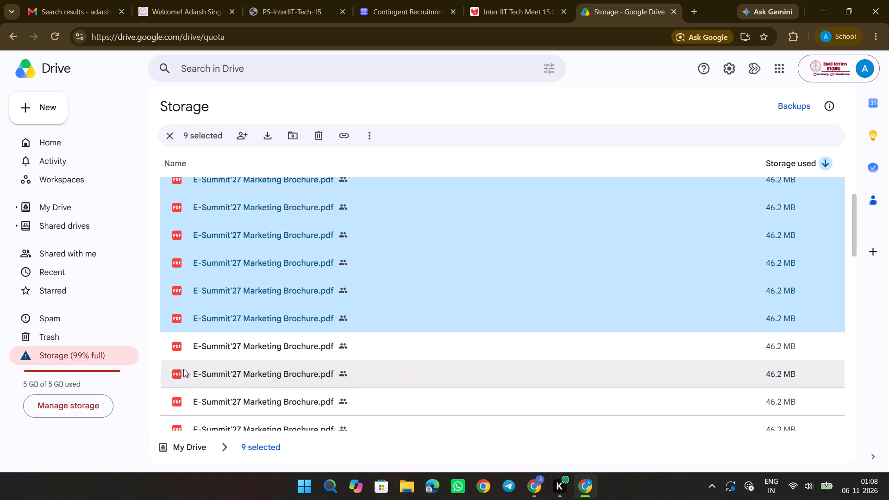
{"action": "left_click", "coordinate": [182, 352], "text": "ctrl"}
{"action": "left_click", "coordinate": [198, 369], "text": "ctrl"}
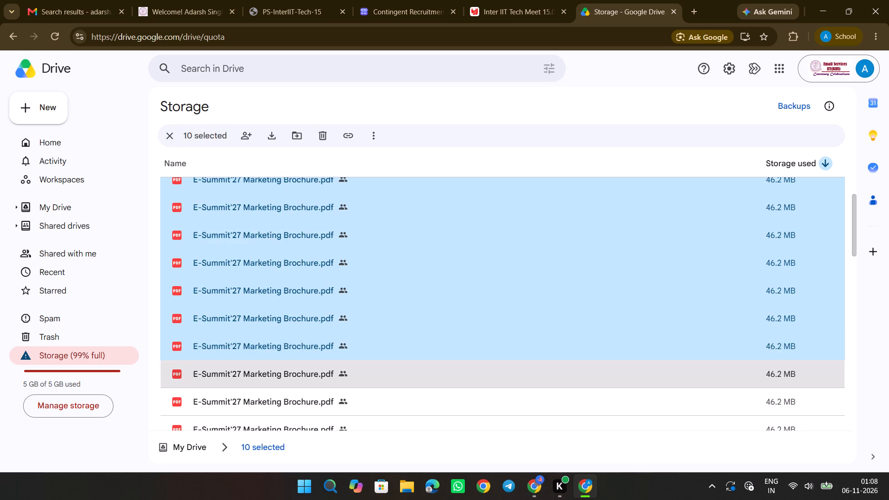
{"action": "scroll", "coordinate": [198, 369], "scroll_direction": "down", "scroll_amount": 1, "text": "ctrl"}
{"action": "left_click", "coordinate": [194, 340], "text": "ctrl"}
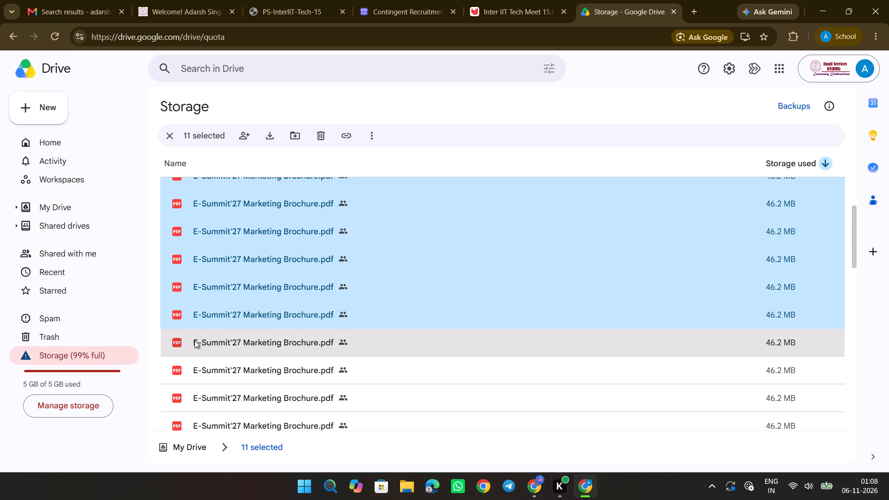
{"action": "left_click", "coordinate": [206, 362], "text": "ctrl"}
{"action": "scroll", "coordinate": [206, 362], "scroll_direction": "down", "scroll_amount": 1, "text": "ctrl"}
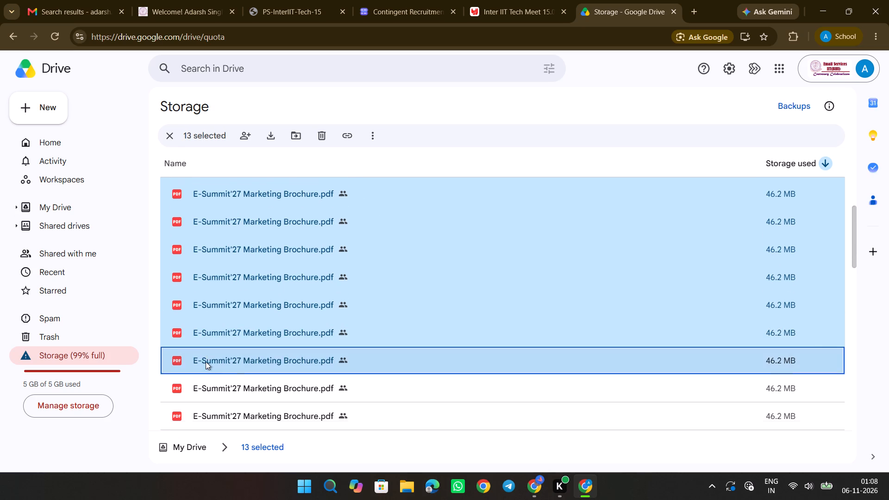
{"action": "scroll", "coordinate": [206, 362], "scroll_direction": "down", "scroll_amount": 4, "text": "ctrl"}
{"action": "scroll", "coordinate": [206, 362], "scroll_direction": "up", "scroll_amount": 2, "text": "ctrl"}
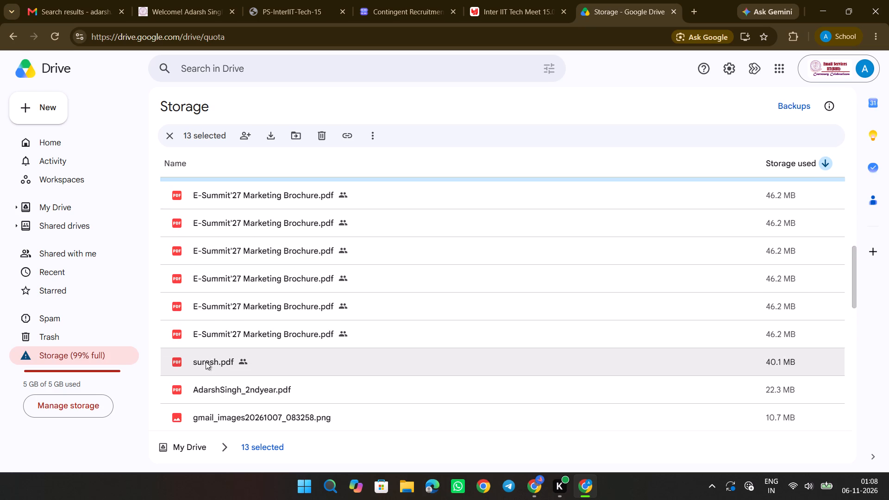
{"action": "left_click", "coordinate": [158, 325]}
Examine the remaining large files in Drive's storage usage list, from the brochure copies down to the smaller files.
{"action": "scroll", "coordinate": [158, 325], "scroll_direction": "up", "scroll_amount": 2}
{"action": "scroll", "coordinate": [158, 325], "scroll_direction": "down", "scroll_amount": 2}
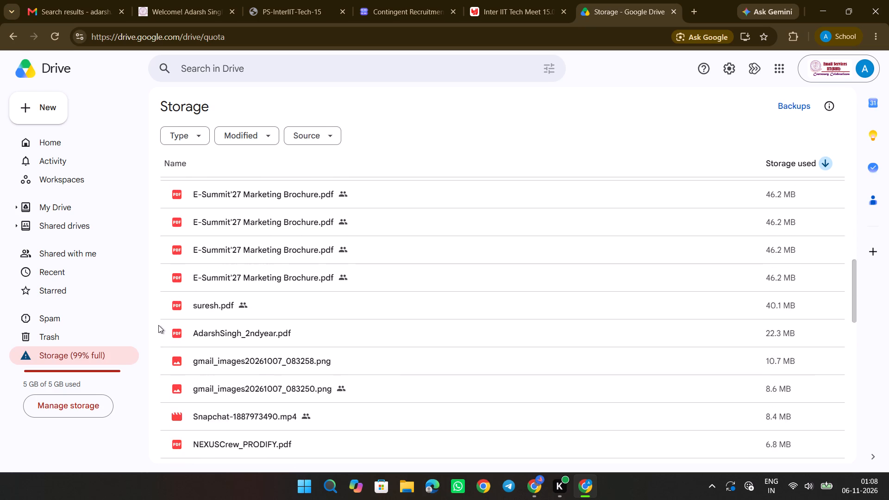
{"action": "scroll", "coordinate": [158, 325], "scroll_direction": "down", "scroll_amount": 3}
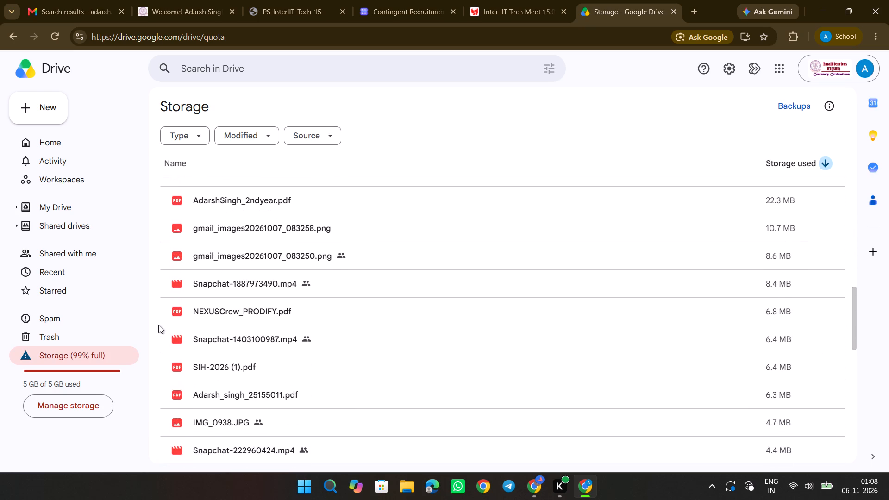
{"action": "scroll", "coordinate": [215, 336], "scroll_direction": "down", "scroll_amount": 9}
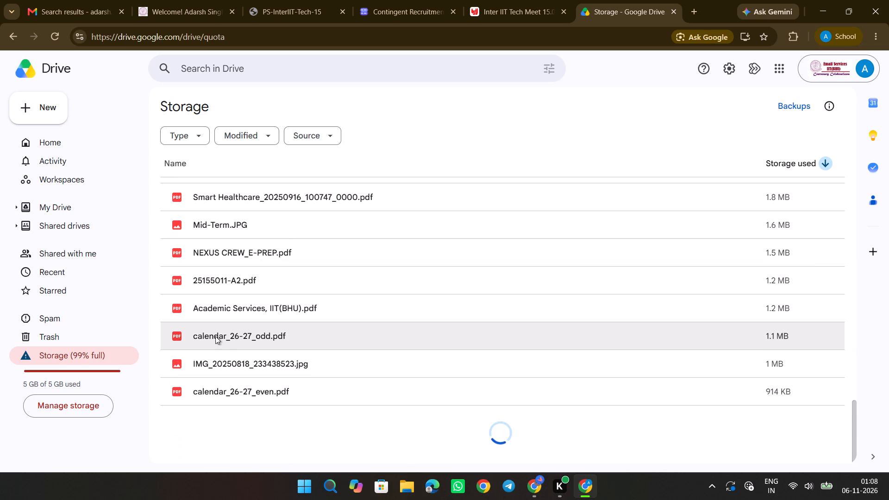
{"action": "scroll", "coordinate": [215, 336], "scroll_direction": "up", "scroll_amount": 16}
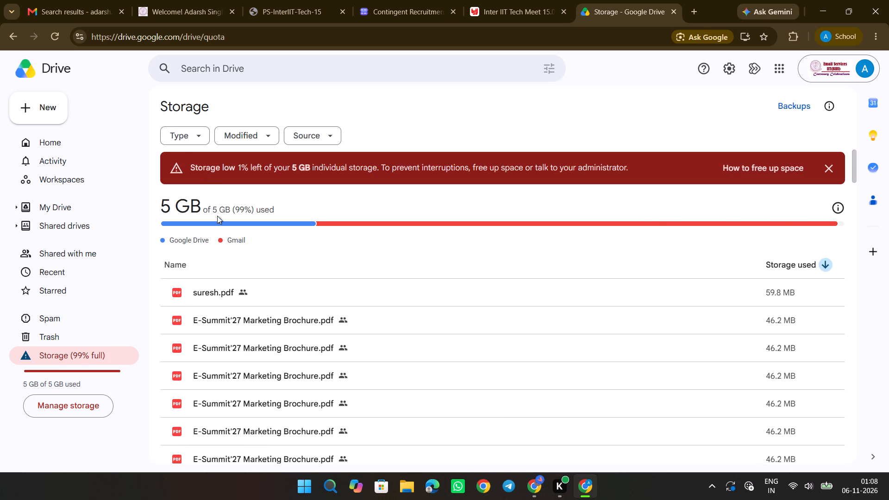
{"action": "left_click", "coordinate": [128, 0]}
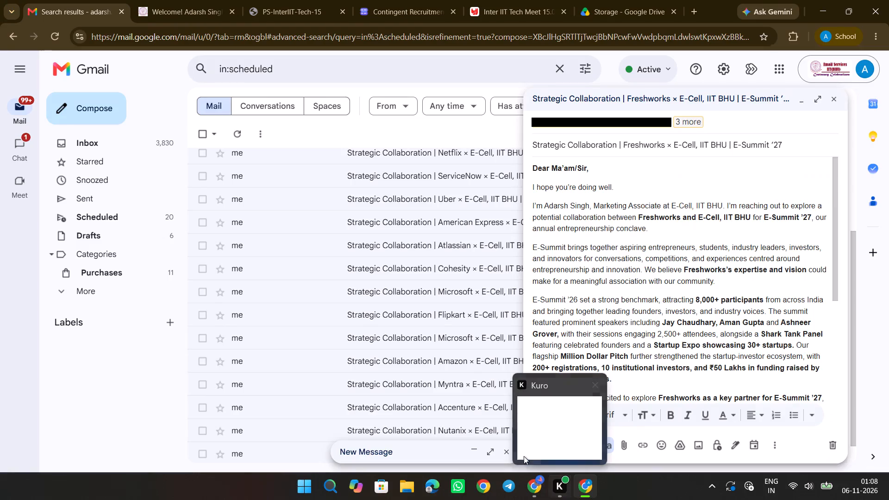
{"action": "left_click", "coordinate": [528, 489]}
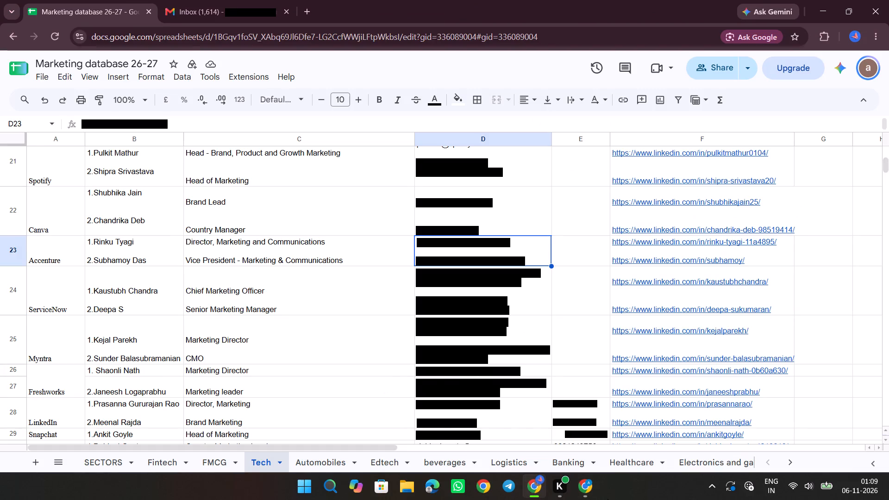
{"action": "left_click", "coordinate": [587, 483]}
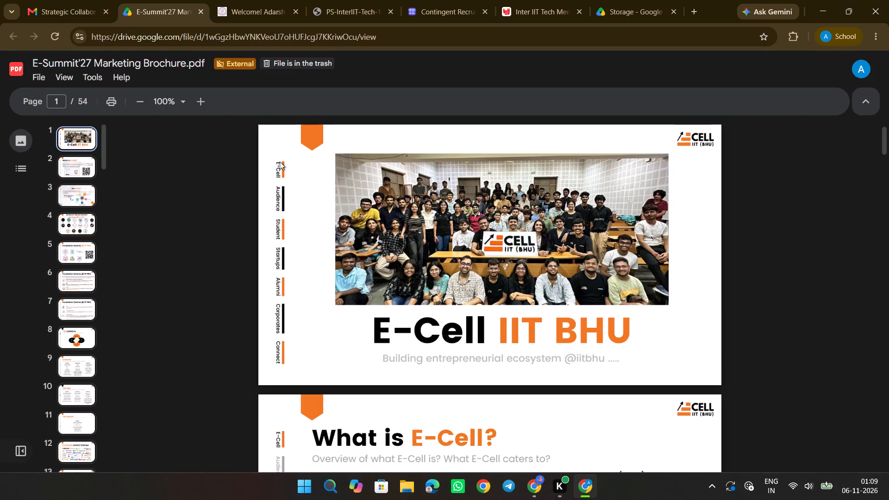
Test the brochure's Drive link in a new tab of the Chrome profile holding Marketing database 26-27, then return to the brochure.
{"action": "triple_click", "coordinate": [153, 35]}
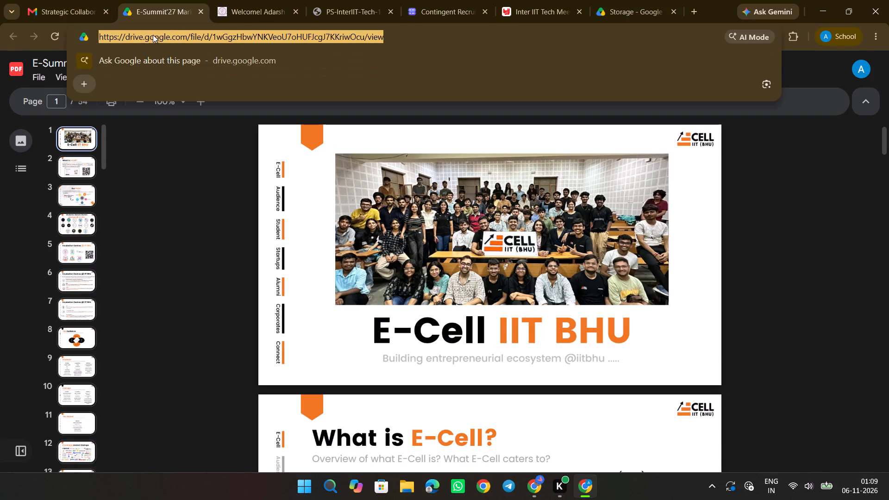
{"action": "key", "text": "ctrl+c"}
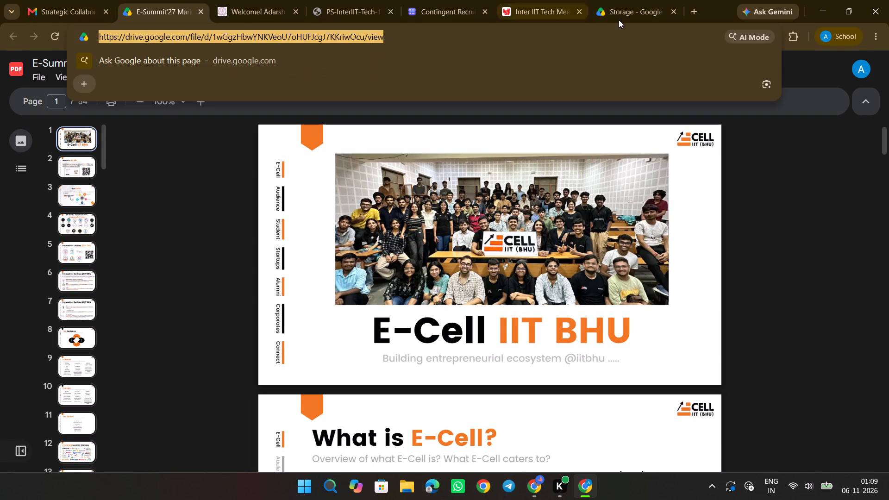
{"action": "left_click", "coordinate": [839, 42]}
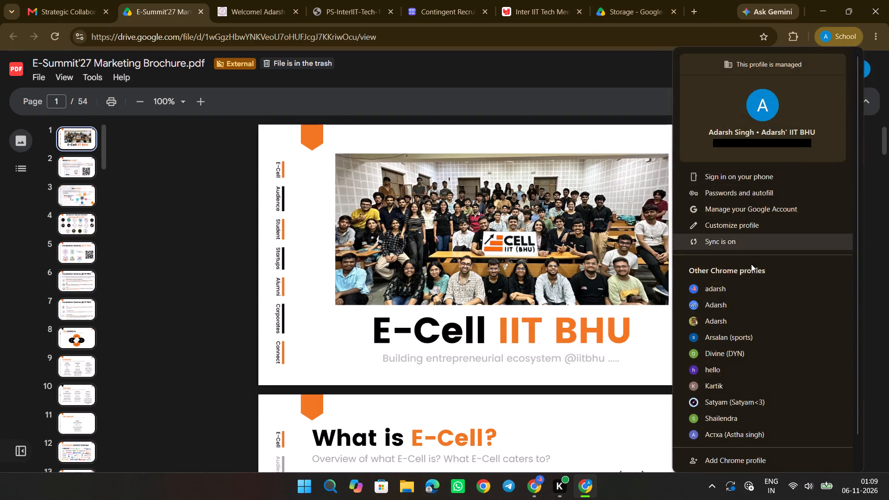
{"action": "left_click", "coordinate": [732, 294]}
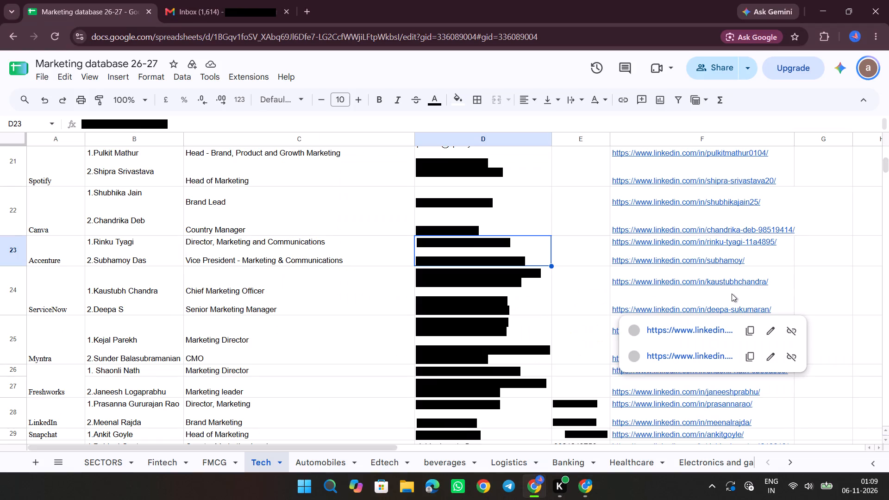
{"action": "key", "text": "ctrl+v"}
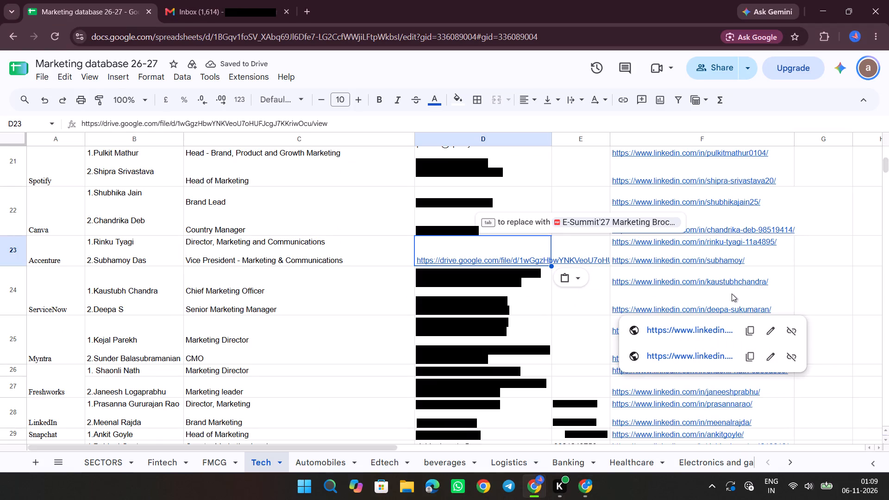
{"action": "key", "text": "ctrl+z"}
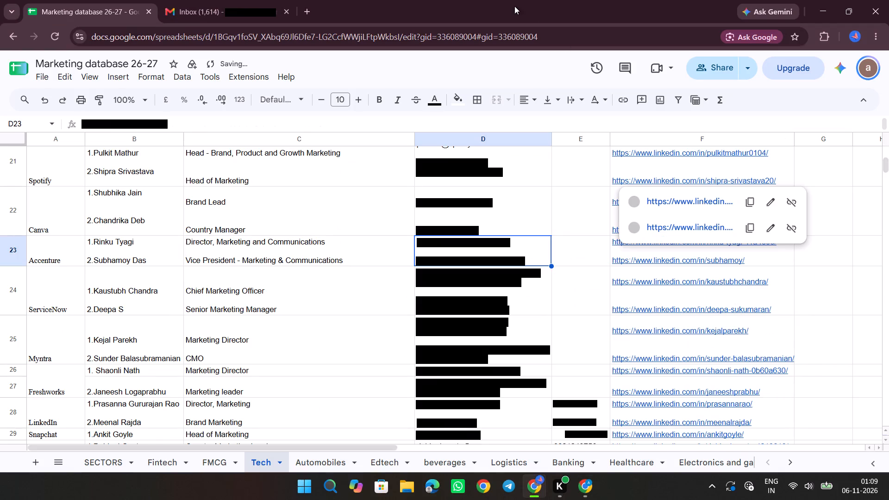
{"action": "left_click", "coordinate": [305, 8]}
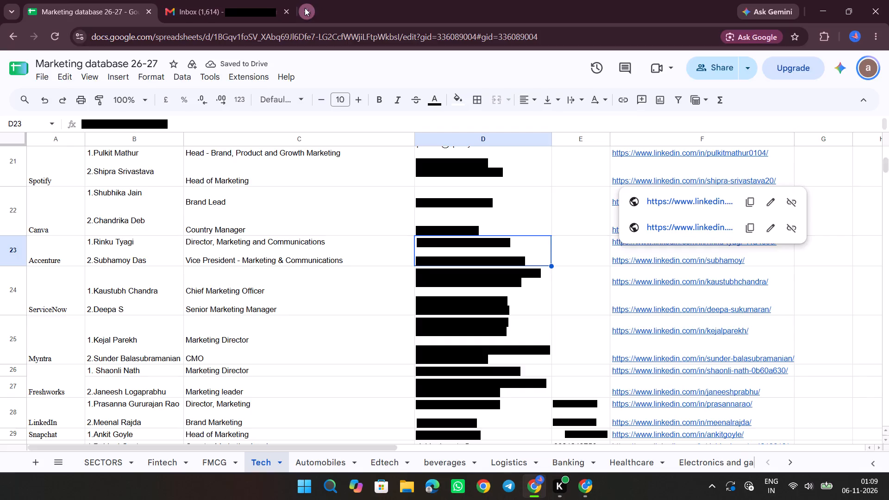
{"action": "key", "text": "ctrl+v"}
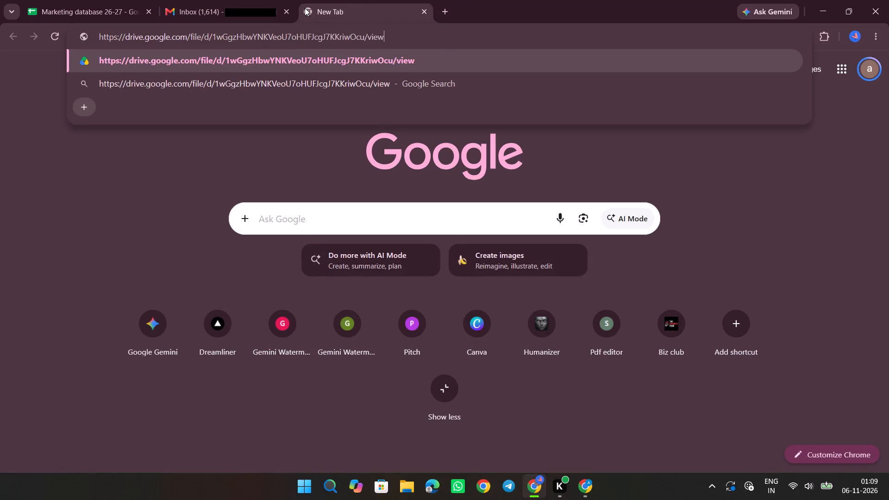
{"action": "key", "text": "Return"}
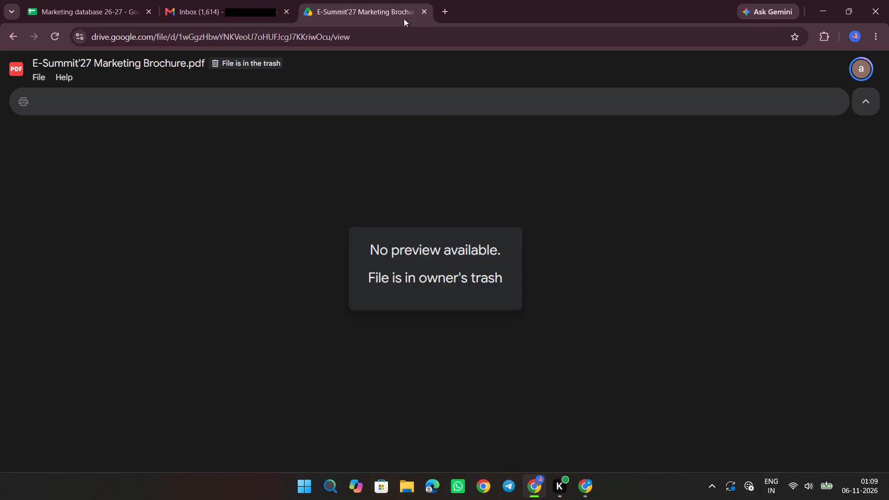
{"action": "left_click", "coordinate": [425, 14]}
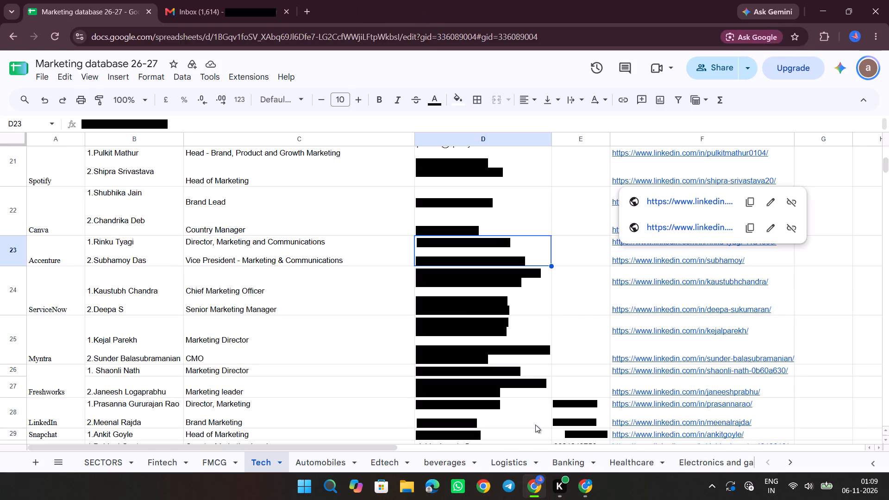
{"action": "left_click", "coordinate": [579, 488]}
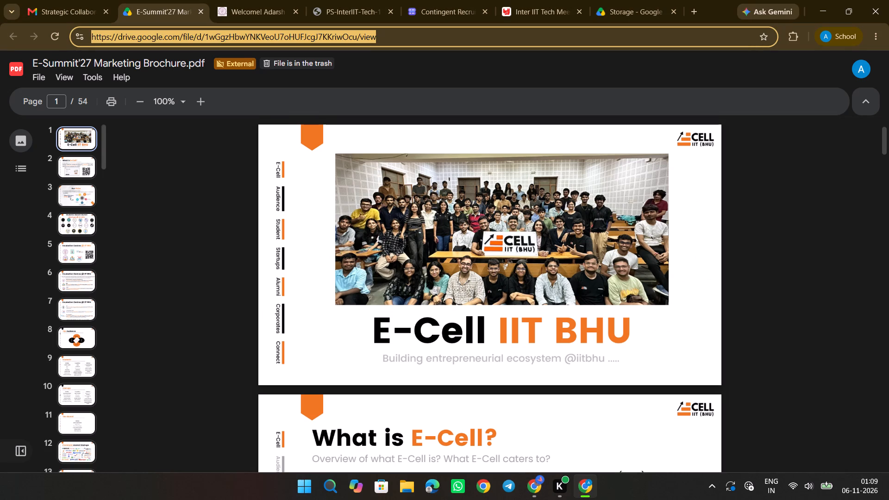
Switch to the Tech sheet of the Marketing database 26-27 spreadsheet.
{"action": "left_click", "coordinate": [526, 490]}
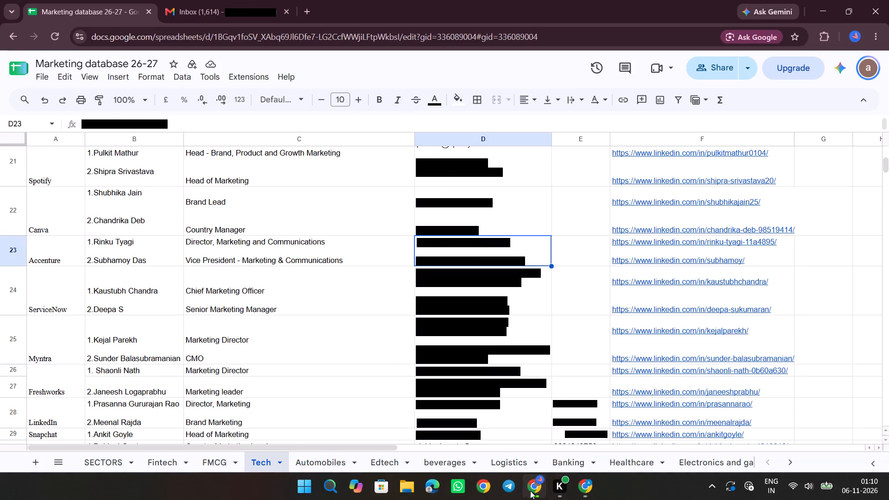
Switch from the contacts spreadsheet to Drive's storage usage list in the other browser window, checking the Freshworks email draft on the way.
{"action": "left_click", "coordinate": [593, 493]}
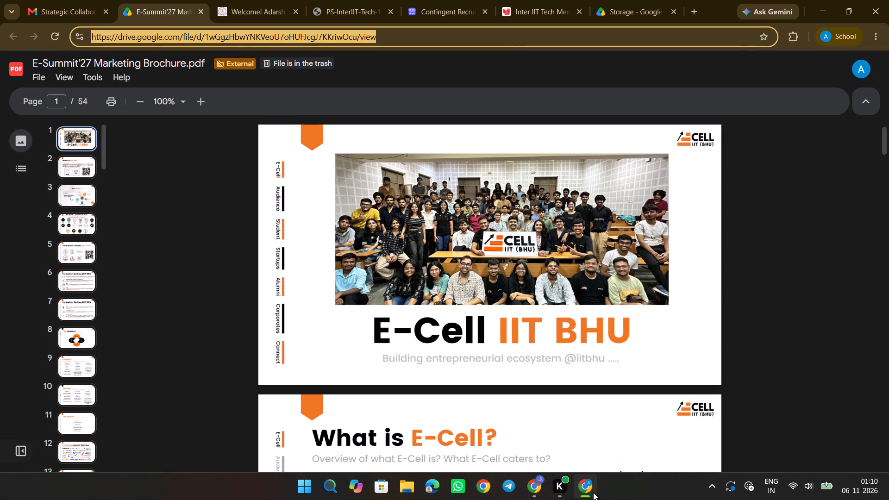
{"action": "left_click", "coordinate": [46, 0]}
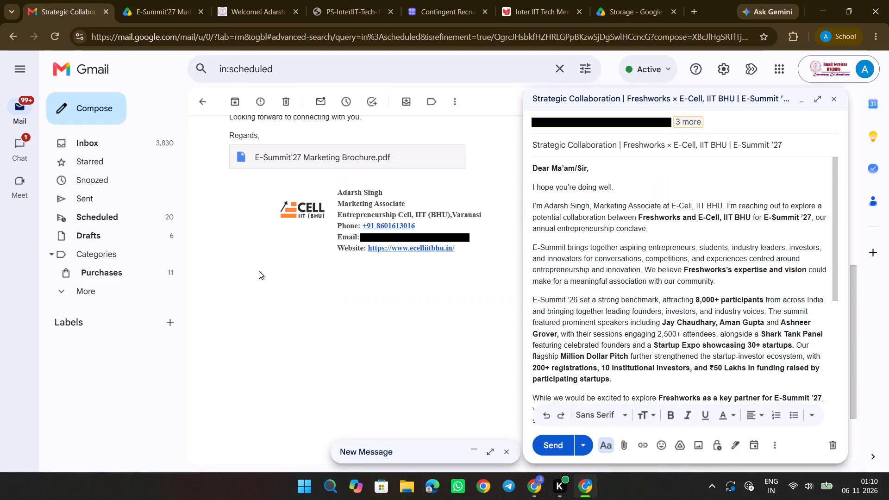
{"action": "scroll", "coordinate": [259, 271], "scroll_direction": "up", "scroll_amount": 3}
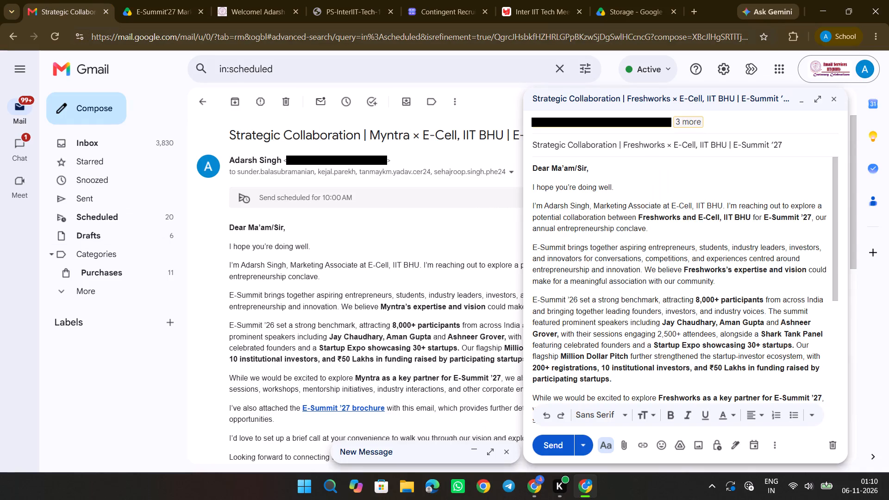
{"action": "left_click", "coordinate": [163, 0]}
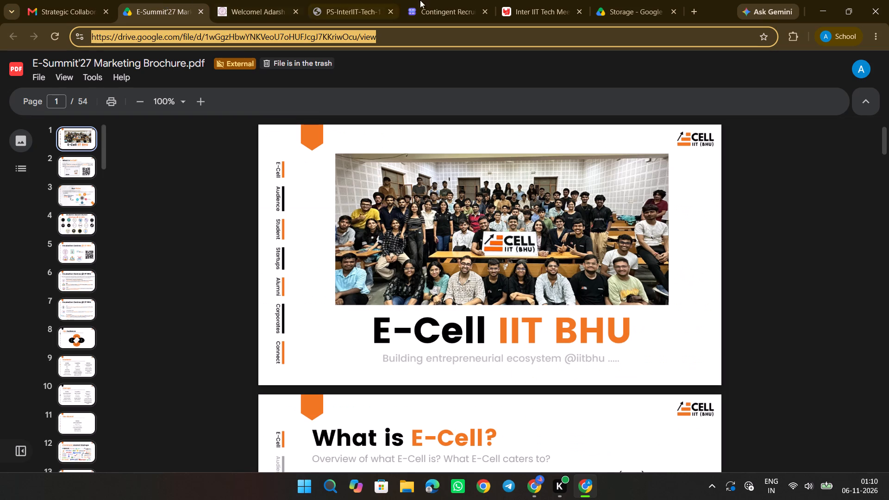
{"action": "left_click", "coordinate": [640, 0]}
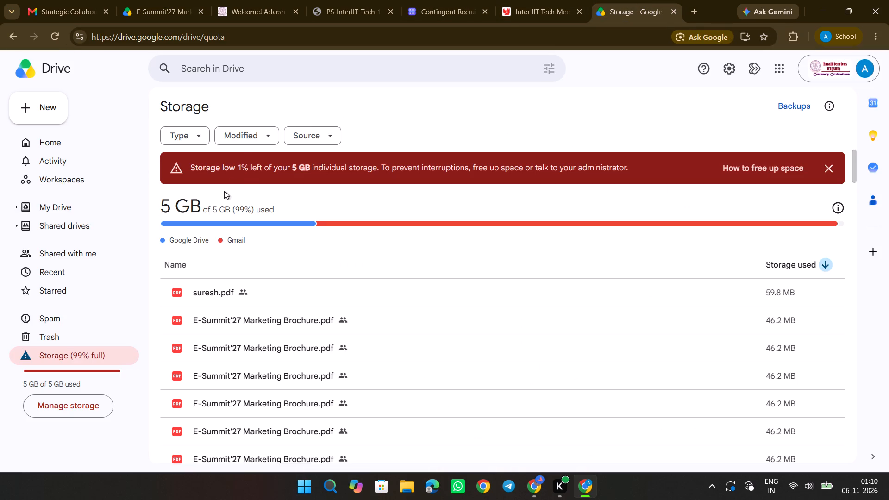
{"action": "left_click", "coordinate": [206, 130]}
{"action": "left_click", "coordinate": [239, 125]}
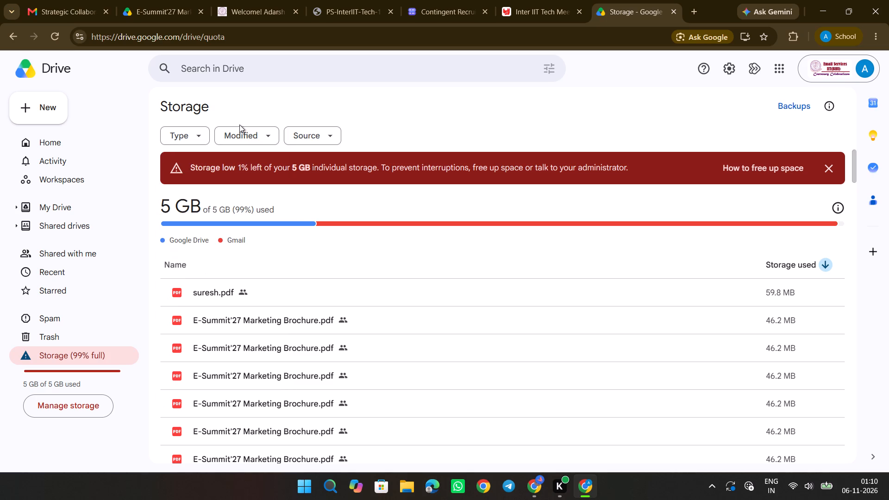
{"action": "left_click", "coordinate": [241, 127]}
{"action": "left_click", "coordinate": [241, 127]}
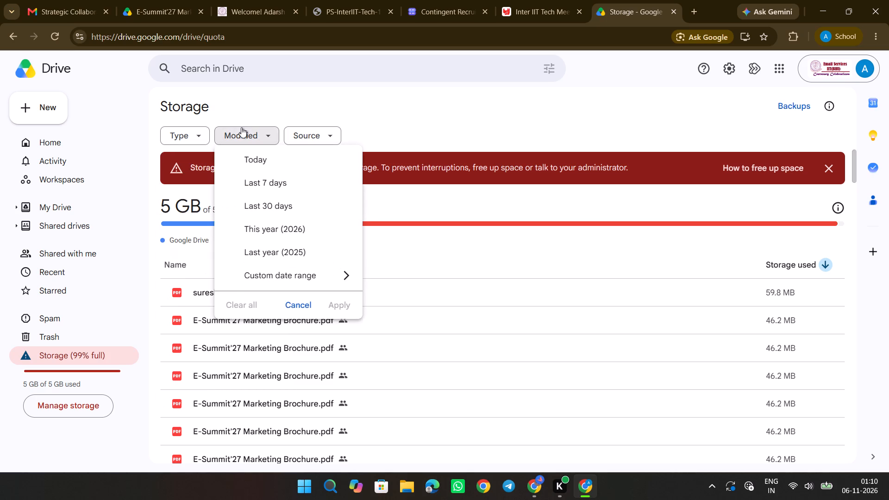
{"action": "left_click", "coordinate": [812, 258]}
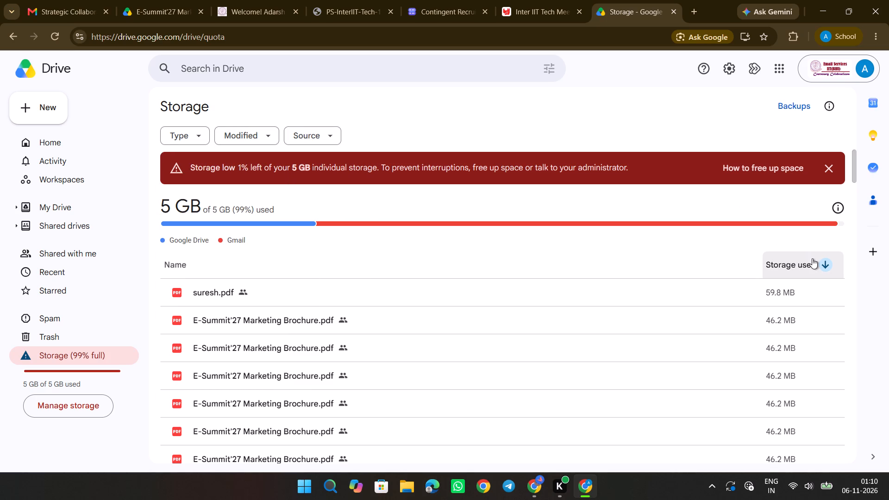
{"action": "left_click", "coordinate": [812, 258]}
Move the 59.8 MB suresh.pdf from Drive's storage usage list to the trash.
{"action": "scroll", "coordinate": [681, 318], "scroll_direction": "down", "scroll_amount": 4}
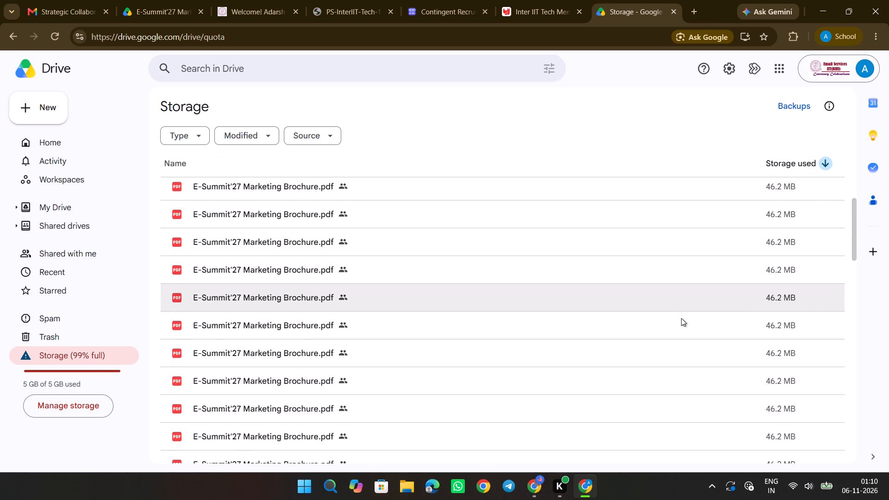
{"action": "scroll", "coordinate": [681, 318], "scroll_direction": "down", "scroll_amount": 2}
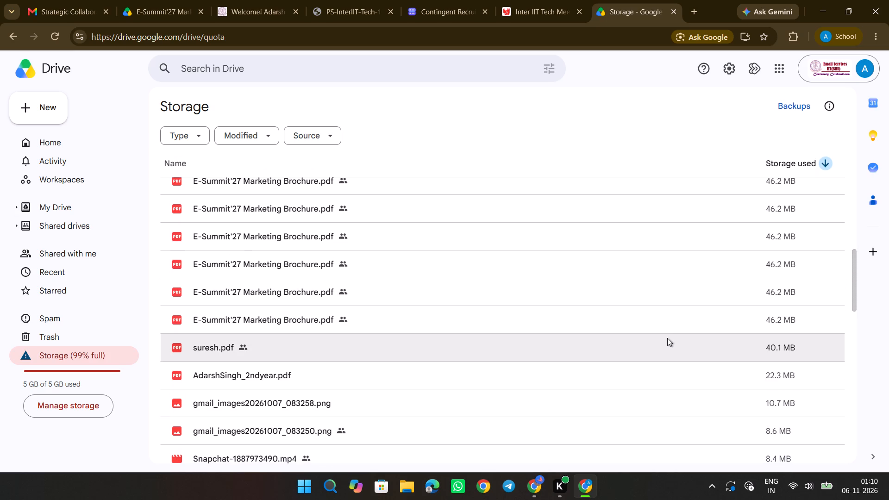
{"action": "scroll", "coordinate": [667, 338], "scroll_direction": "up", "scroll_amount": 5}
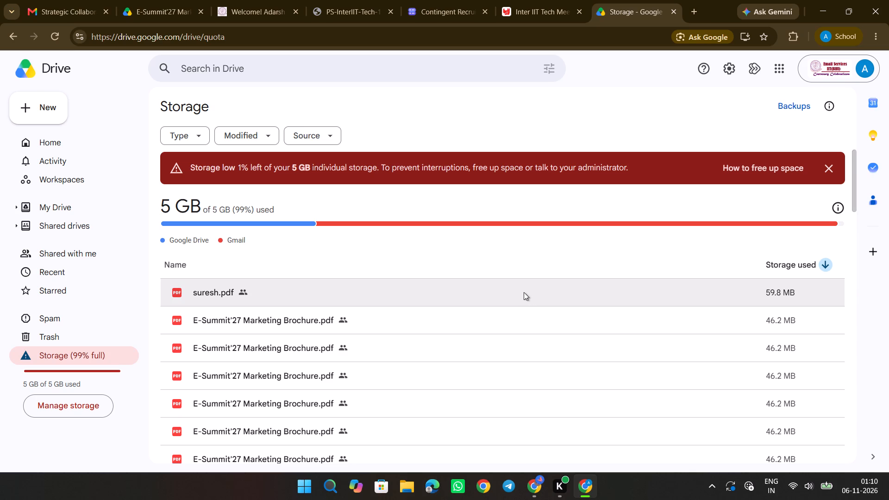
{"action": "right_click", "coordinate": [524, 292]}
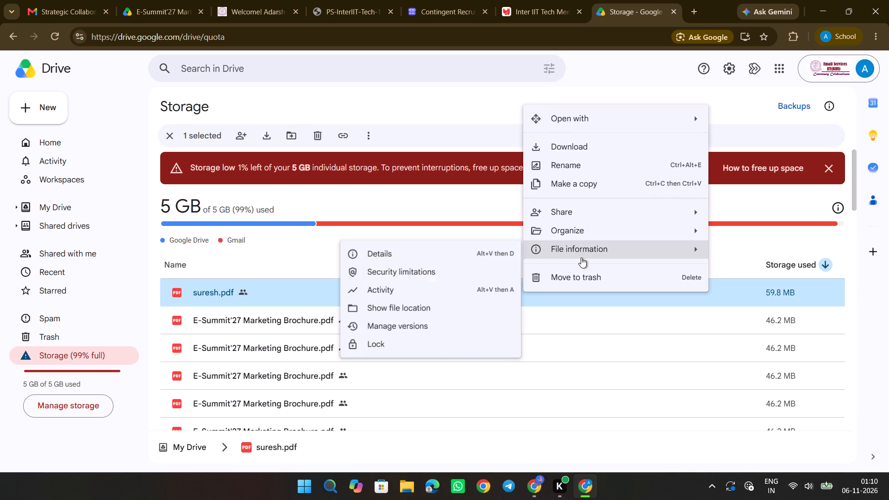
{"action": "left_click", "coordinate": [566, 275]}
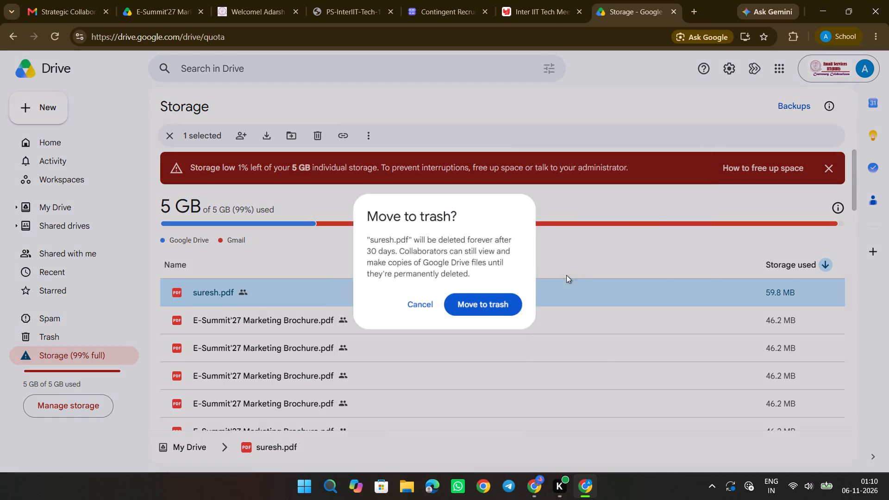
{"action": "left_click", "coordinate": [470, 300]}
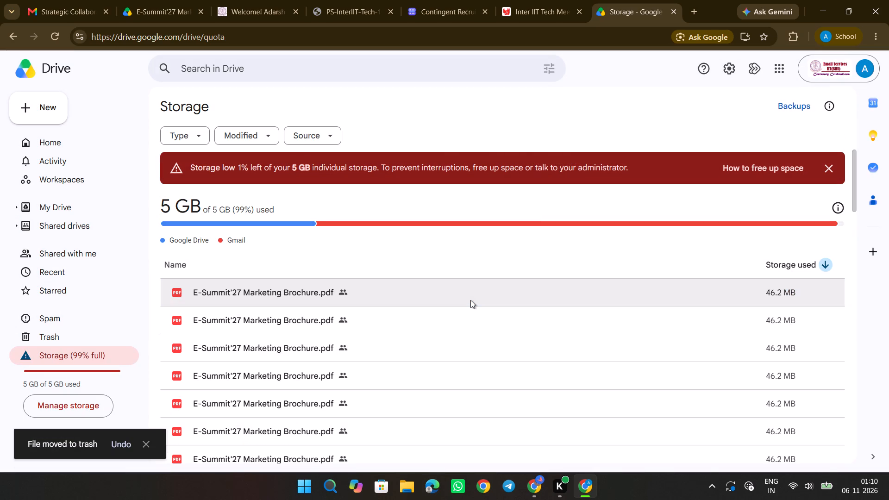
Review the smaller files in the storage list and move the 40.1 MB suresh.pdf to the trash.
{"action": "scroll", "coordinate": [470, 300], "scroll_direction": "down", "scroll_amount": 9}
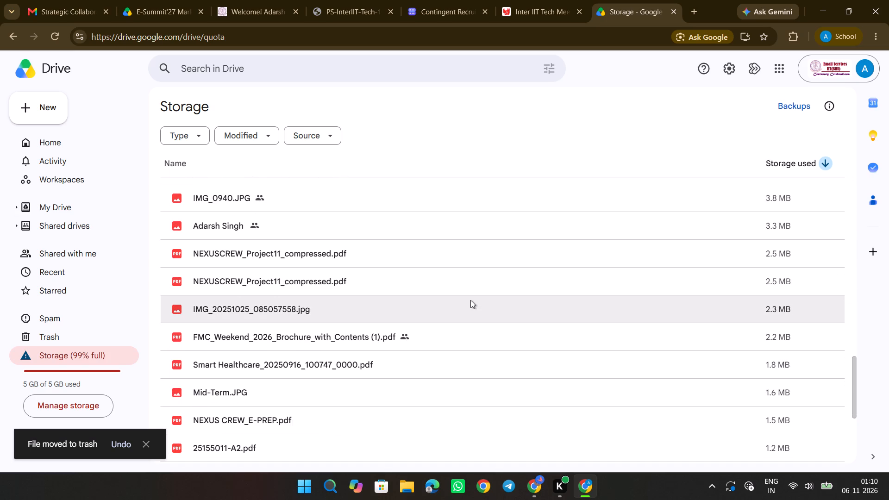
{"action": "scroll", "coordinate": [470, 300], "scroll_direction": "down", "scroll_amount": 1}
{"action": "scroll", "coordinate": [470, 300], "scroll_direction": "up", "scroll_amount": 1}
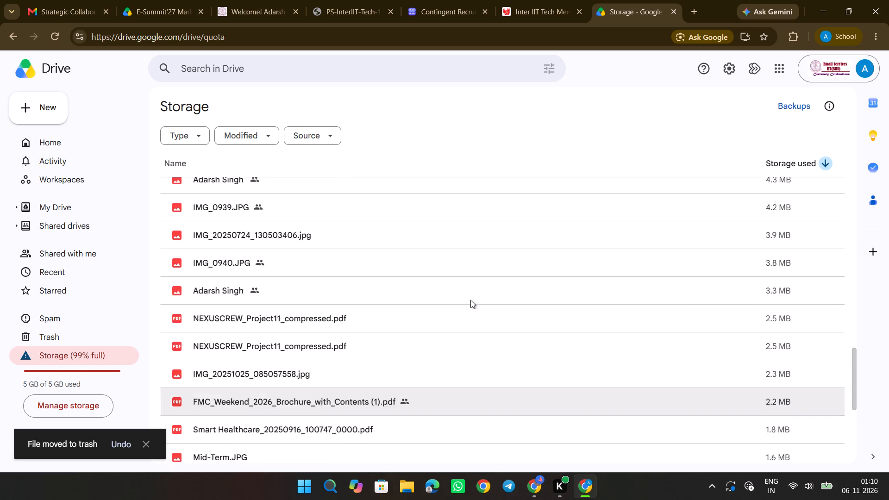
{"action": "scroll", "coordinate": [470, 300], "scroll_direction": "up", "scroll_amount": 5}
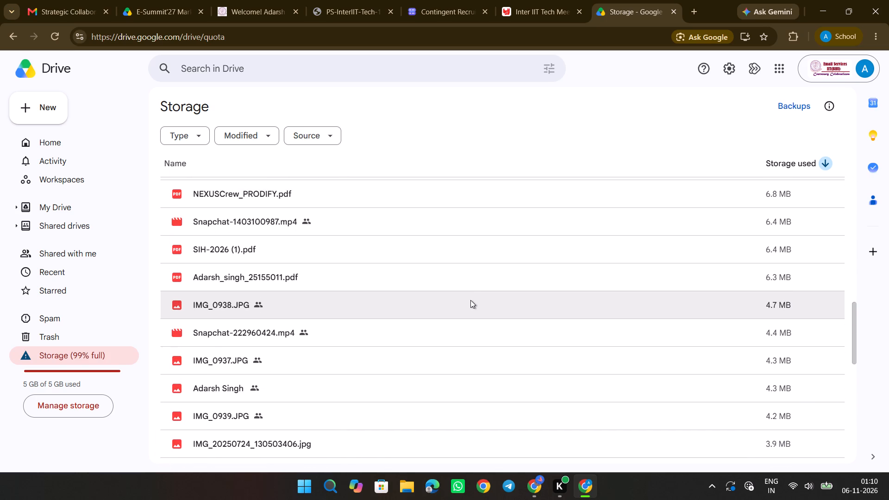
{"action": "scroll", "coordinate": [470, 300], "scroll_direction": "up", "scroll_amount": 3}
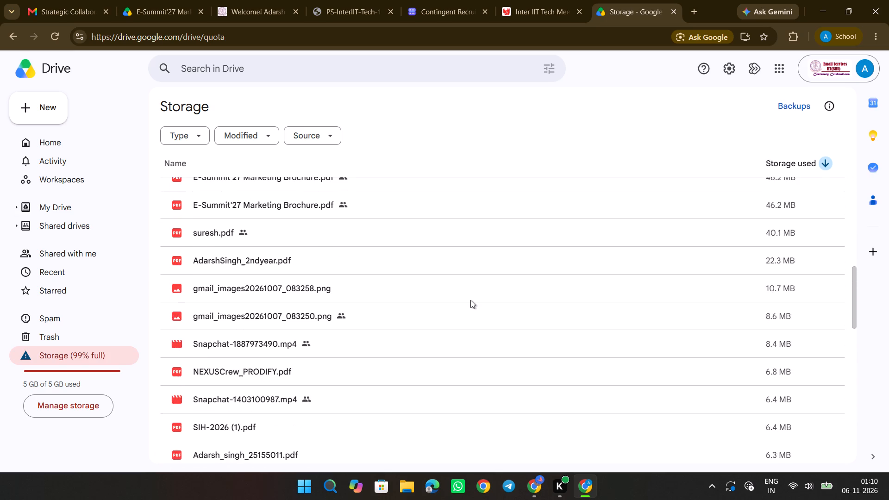
{"action": "scroll", "coordinate": [470, 300], "scroll_direction": "up", "scroll_amount": 1}
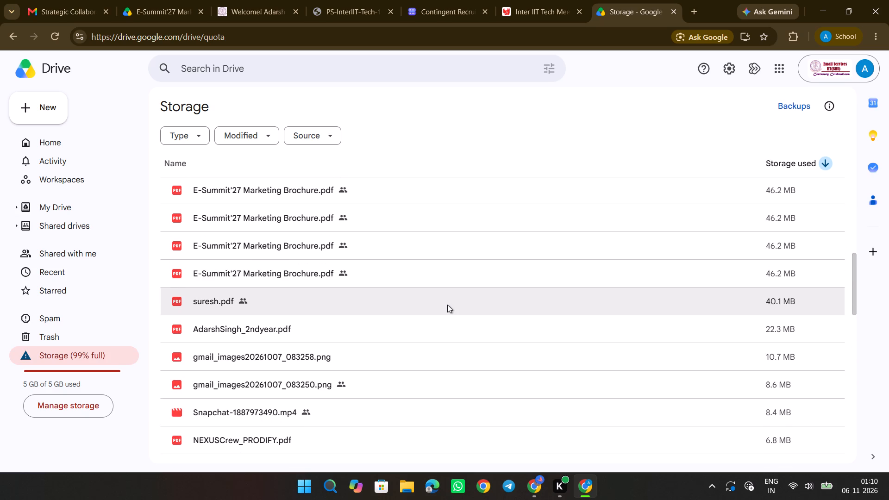
{"action": "right_click", "coordinate": [447, 305]}
{"action": "left_click", "coordinate": [473, 284]}
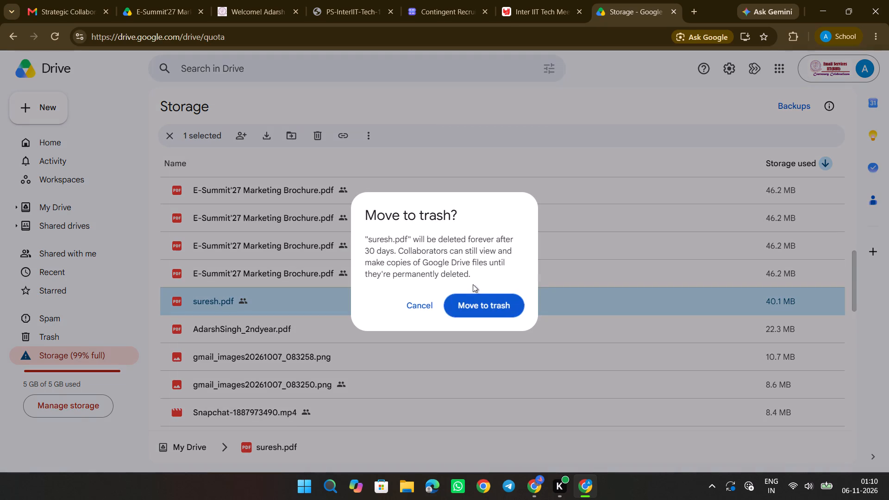
{"action": "left_click", "coordinate": [489, 300]}
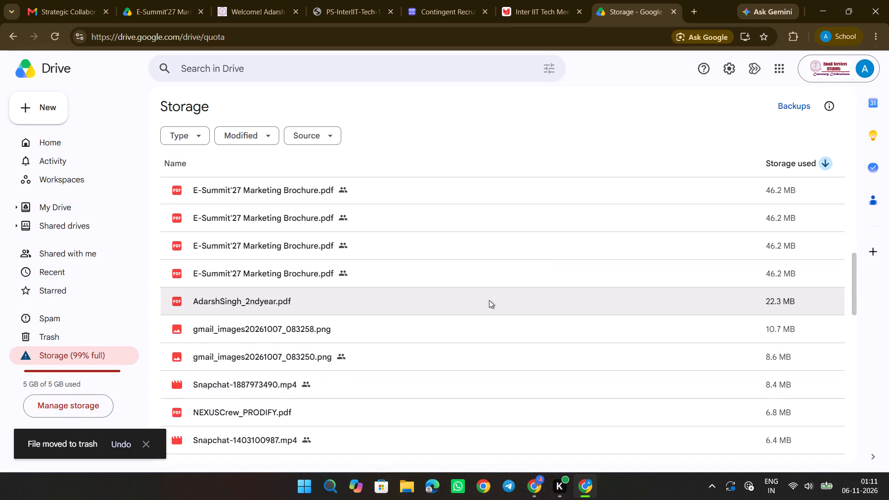
Open the 22.3 MB PDF just below the brochure copies and look through its Airbnb presentation up to the last page.
{"action": "left_click", "coordinate": [455, 304]}
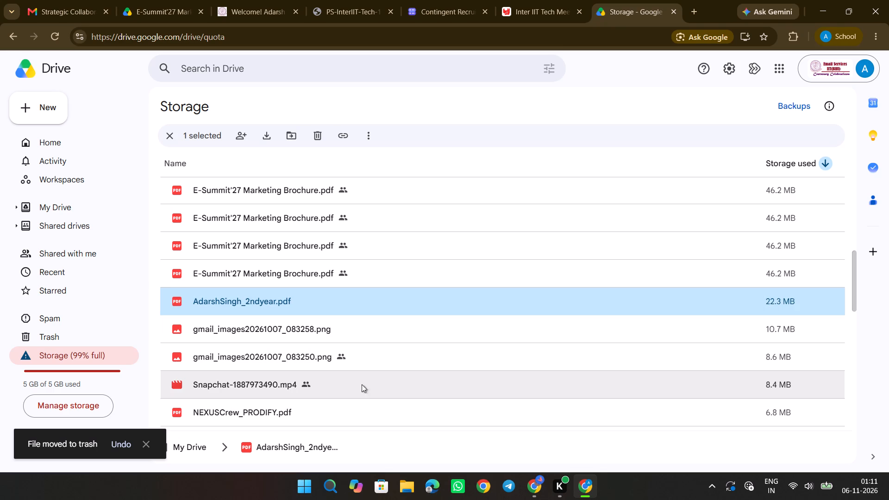
{"action": "double_click", "coordinate": [301, 294]}
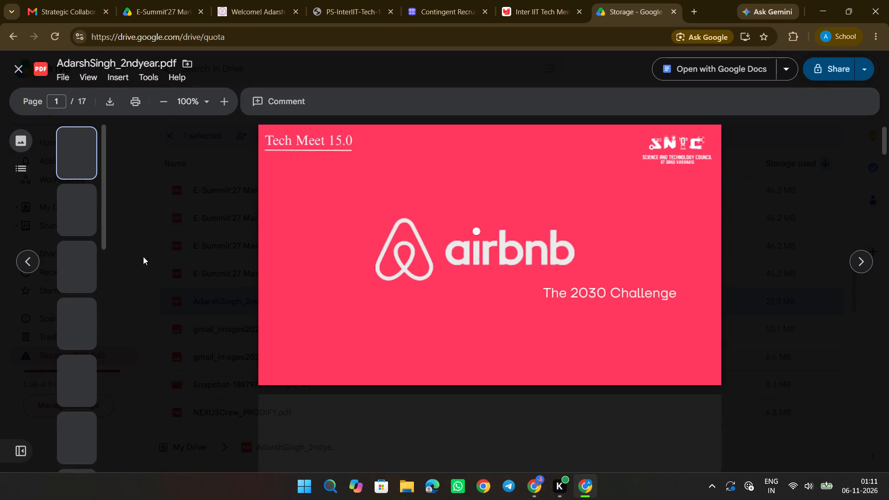
{"action": "scroll", "coordinate": [282, 345], "scroll_direction": "down", "scroll_amount": 5}
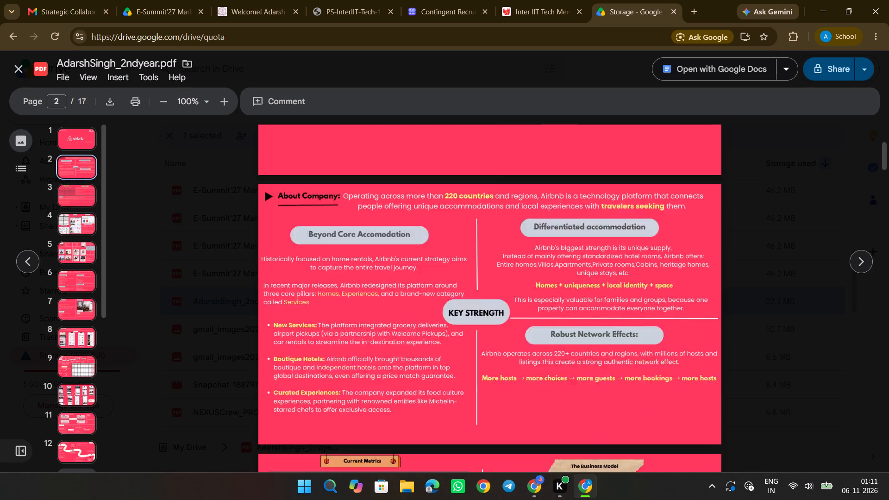
{"action": "scroll", "coordinate": [282, 345], "scroll_direction": "down", "scroll_amount": 8}
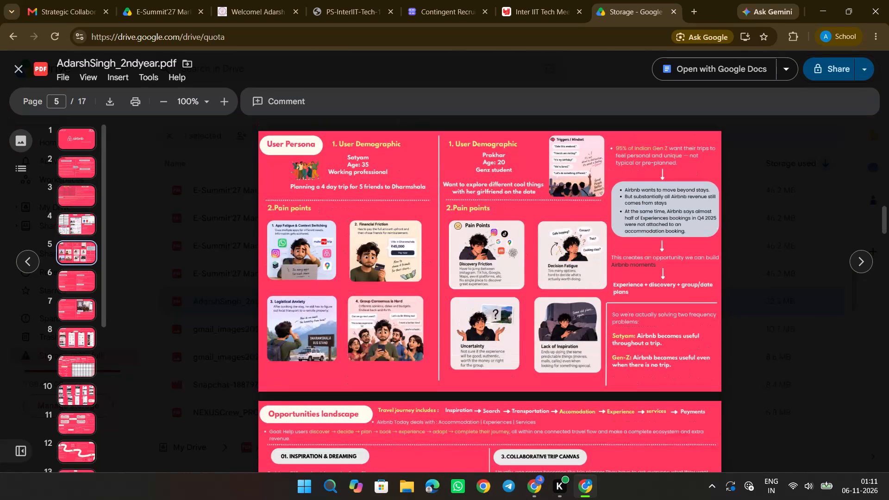
{"action": "scroll", "coordinate": [282, 345], "scroll_direction": "down", "scroll_amount": 5}
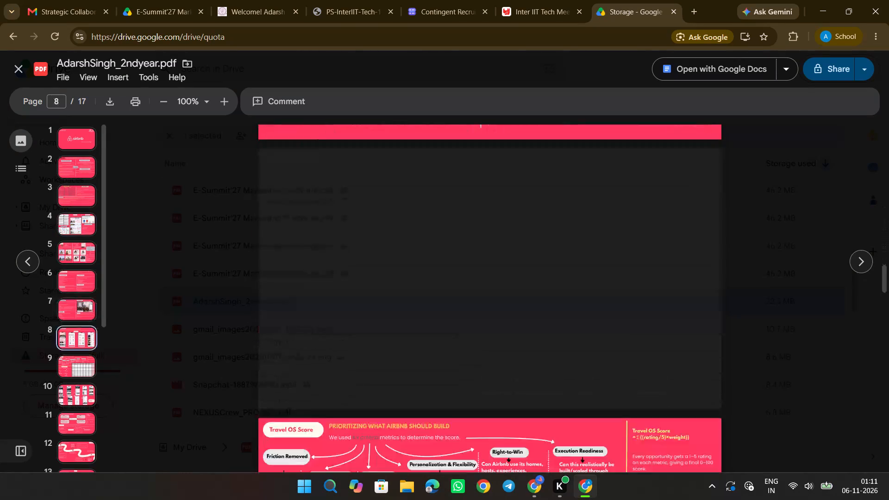
{"action": "scroll", "coordinate": [282, 345], "scroll_direction": "down", "scroll_amount": 8}
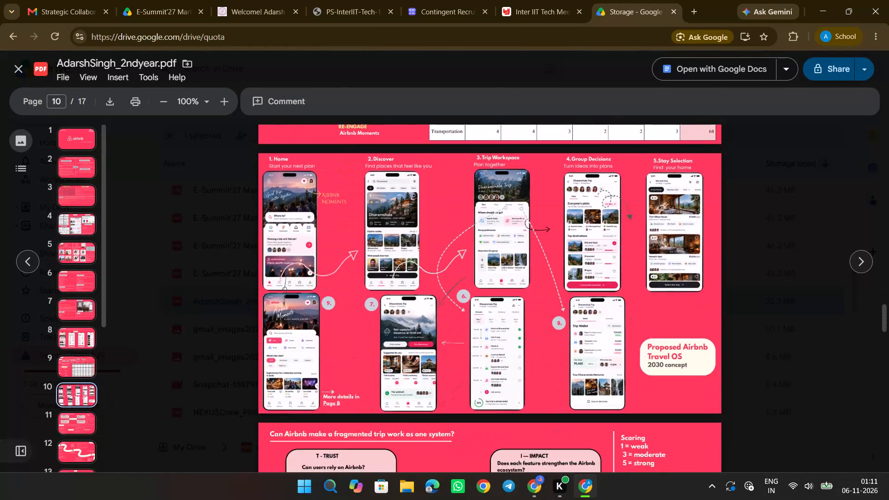
{"action": "scroll", "coordinate": [282, 345], "scroll_direction": "down", "scroll_amount": 6}
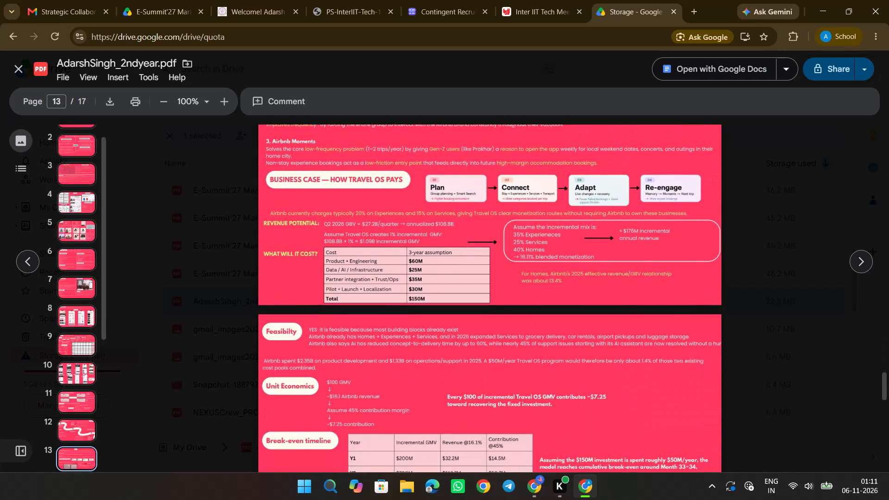
{"action": "scroll", "coordinate": [282, 345], "scroll_direction": "down", "scroll_amount": 3}
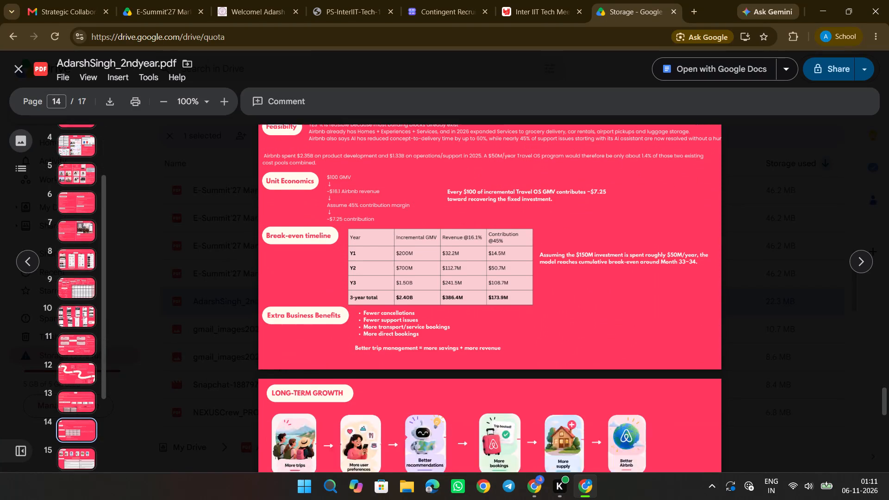
{"action": "scroll", "coordinate": [282, 345], "scroll_direction": "down", "scroll_amount": 2}
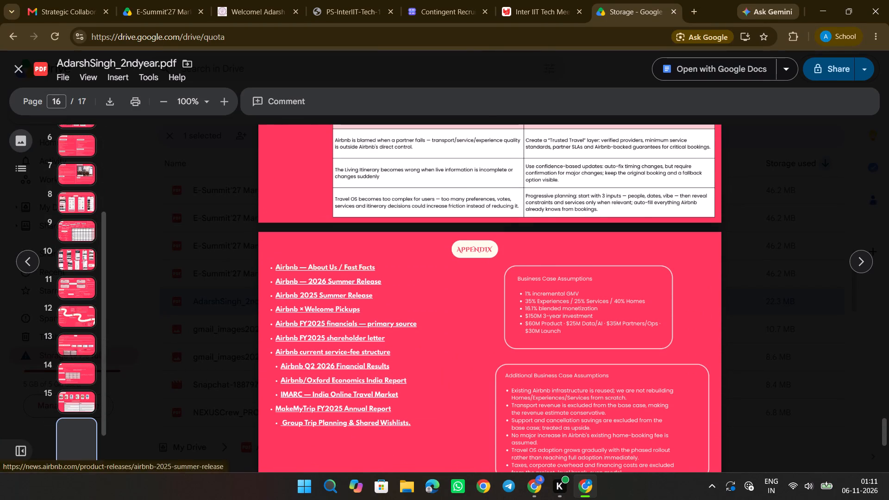
{"action": "scroll", "coordinate": [282, 345], "scroll_direction": "down", "scroll_amount": 2}
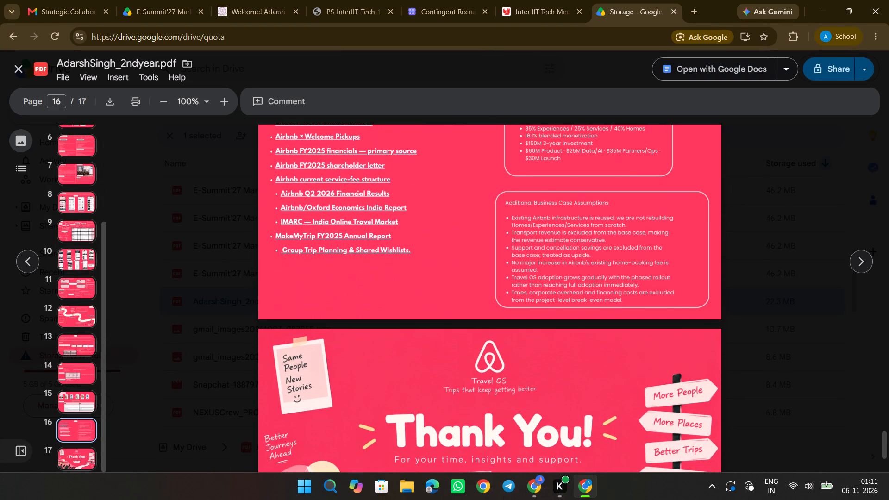
{"action": "scroll", "coordinate": [282, 345], "scroll_direction": "down", "scroll_amount": 2}
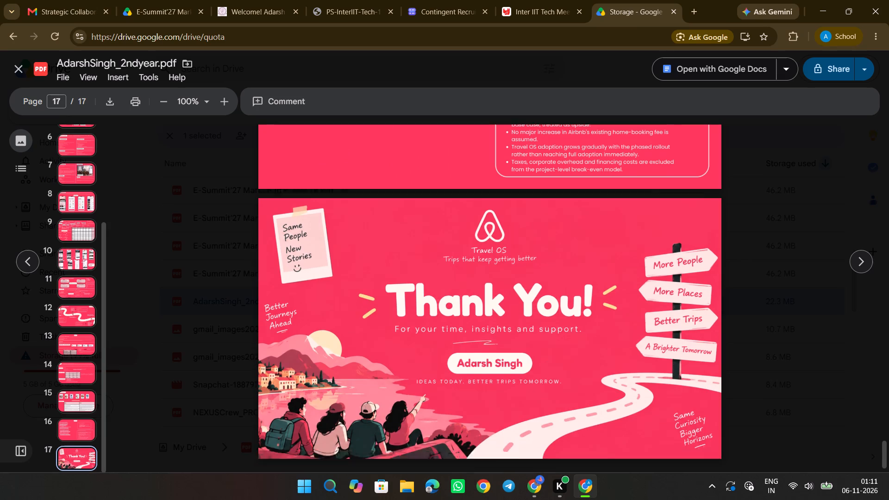
Look back over the Airbnb presentation's closing pages, including the unit economics and break-even page, and close the preview.
{"action": "scroll", "coordinate": [282, 345], "scroll_direction": "down", "scroll_amount": 1}
{"action": "scroll", "coordinate": [282, 345], "scroll_direction": "up", "scroll_amount": 6}
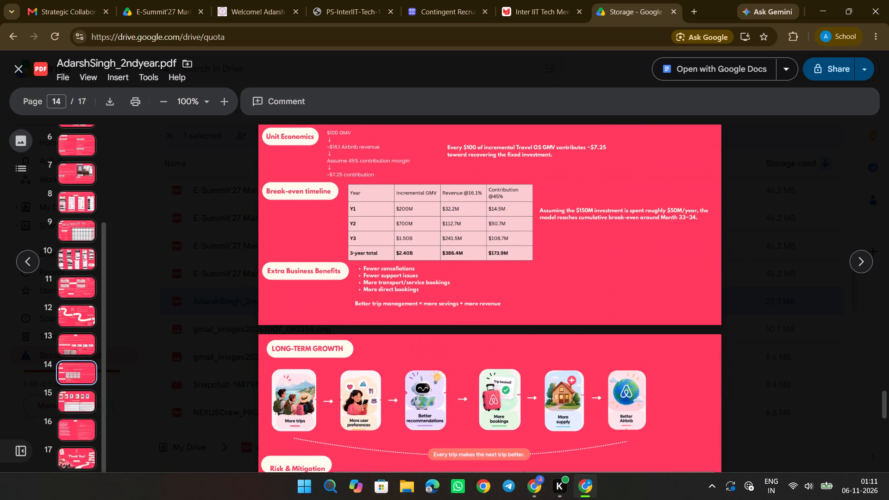
{"action": "scroll", "coordinate": [282, 345], "scroll_direction": "up", "scroll_amount": 1}
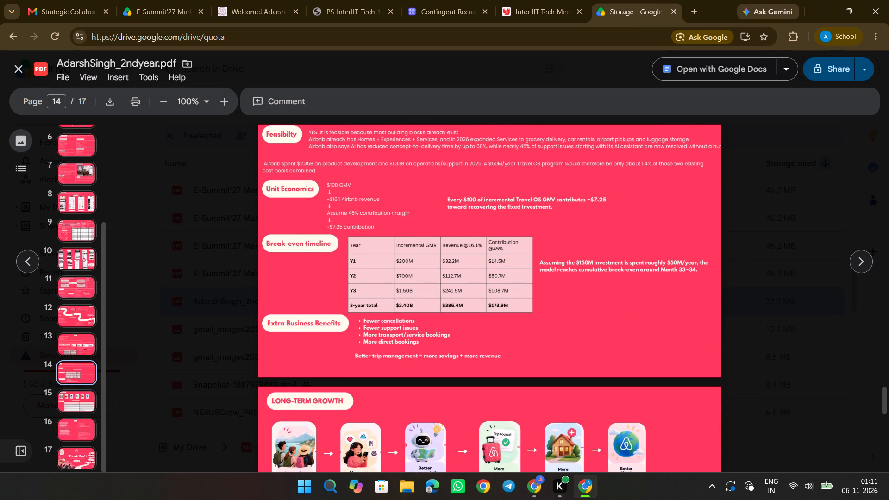
{"action": "left_click", "coordinate": [22, 70]}
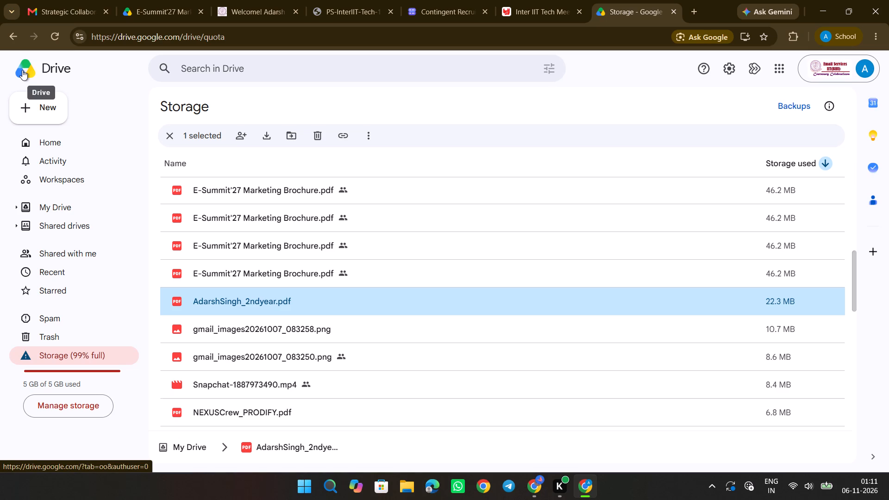
Restore the 46.2 MB E-Summit'27 Marketing Brochure.pdf from Drive's trash.
{"action": "scroll", "coordinate": [173, 277], "scroll_direction": "down", "scroll_amount": 2}
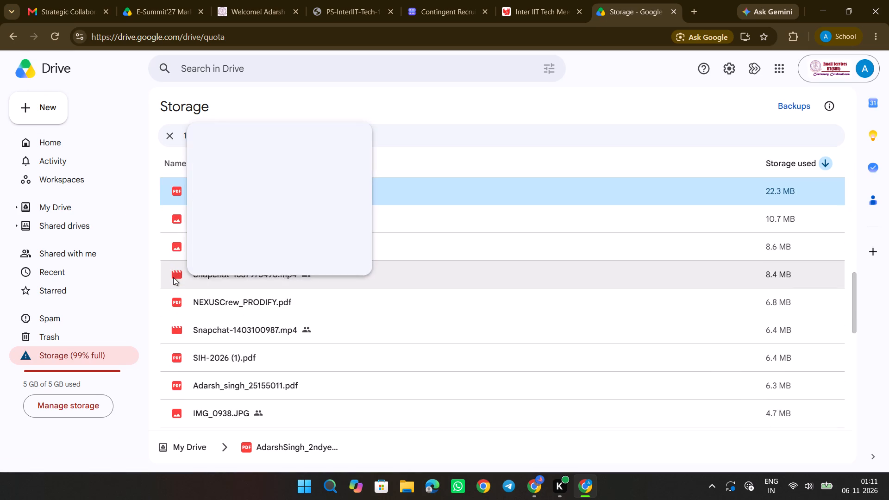
{"action": "scroll", "coordinate": [173, 277], "scroll_direction": "down", "scroll_amount": 6}
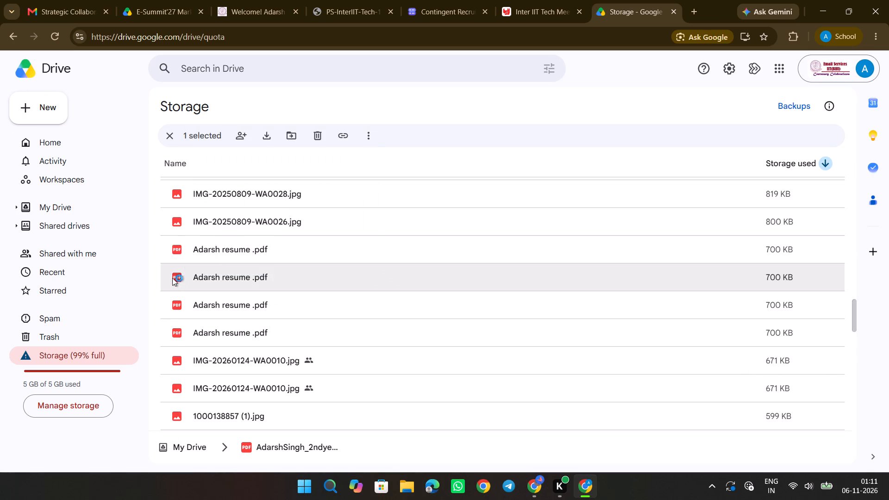
{"action": "left_click", "coordinate": [49, 331]}
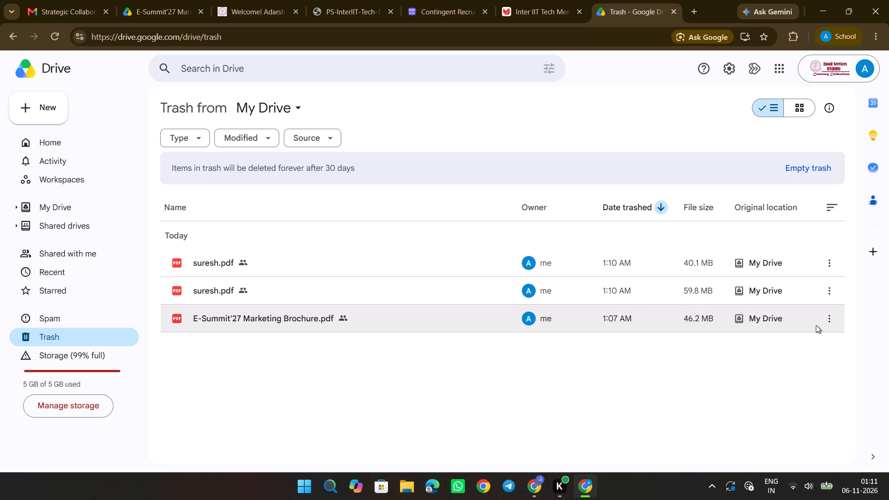
{"action": "left_click", "coordinate": [830, 322]}
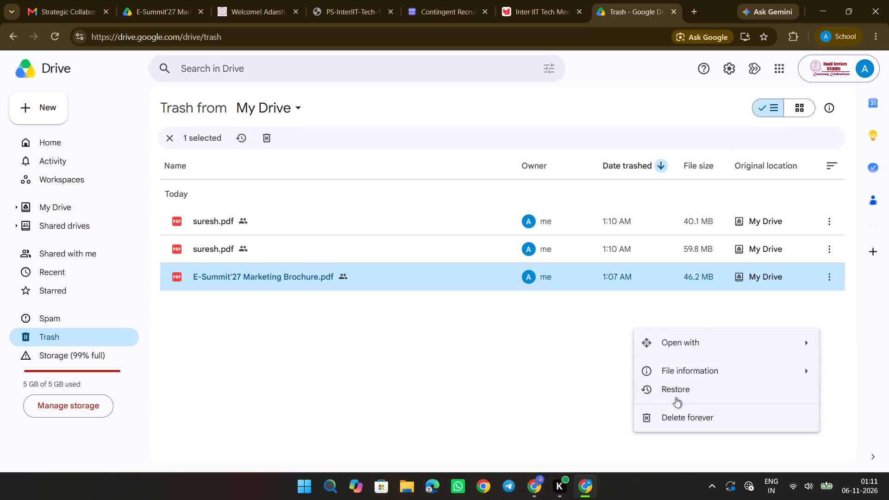
{"action": "left_click", "coordinate": [671, 388]}
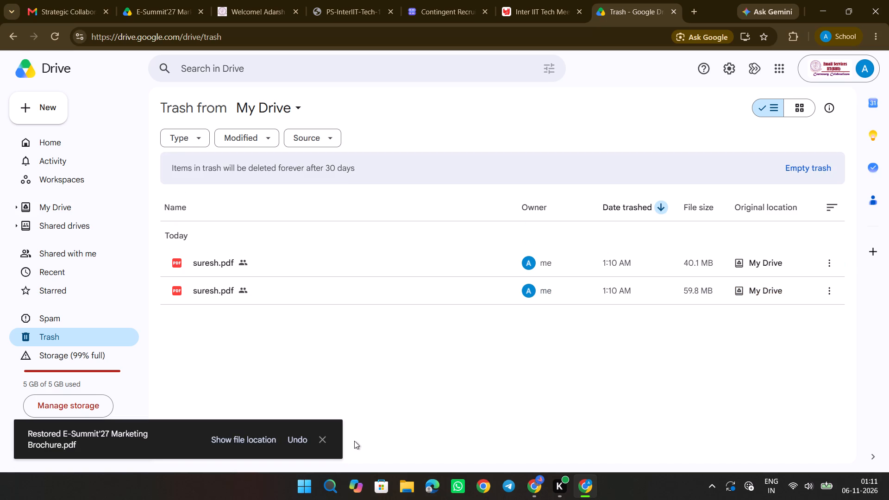
Choose permanent deletion for the 40.1 MB suresh.pdf in the trash.
{"action": "left_click", "coordinate": [824, 262]}
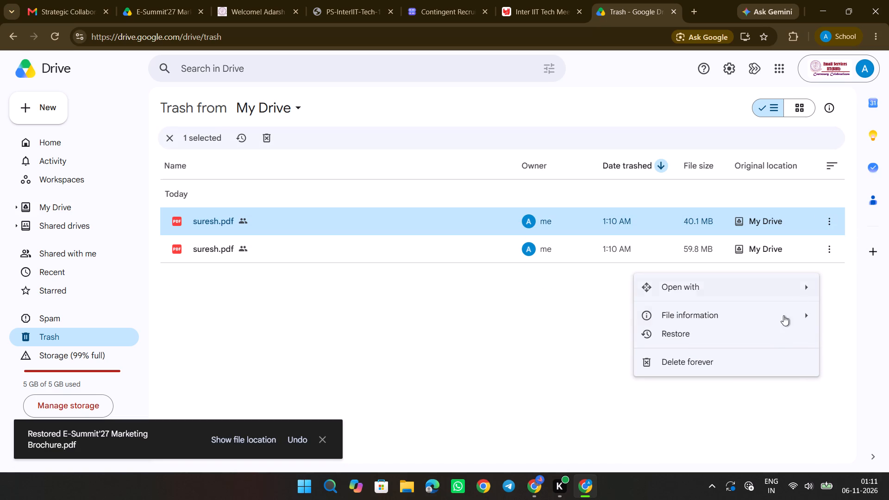
{"action": "left_click", "coordinate": [732, 368]}
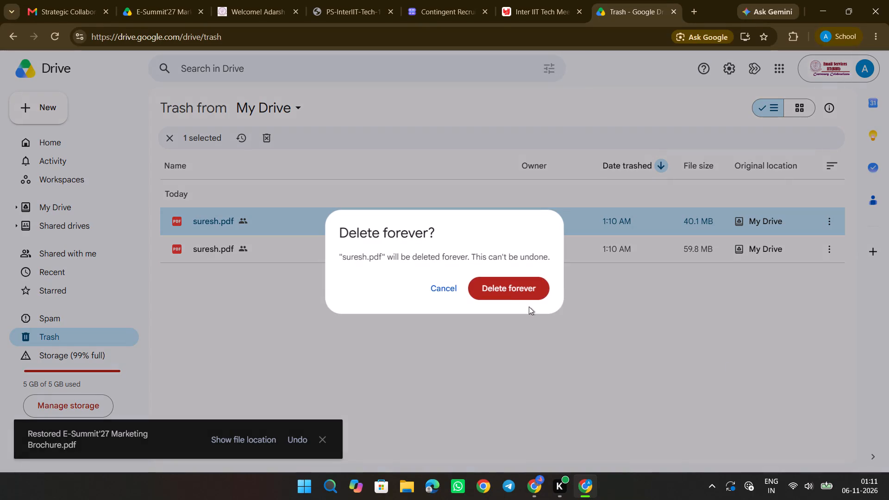
{"action": "left_click", "coordinate": [498, 296]}
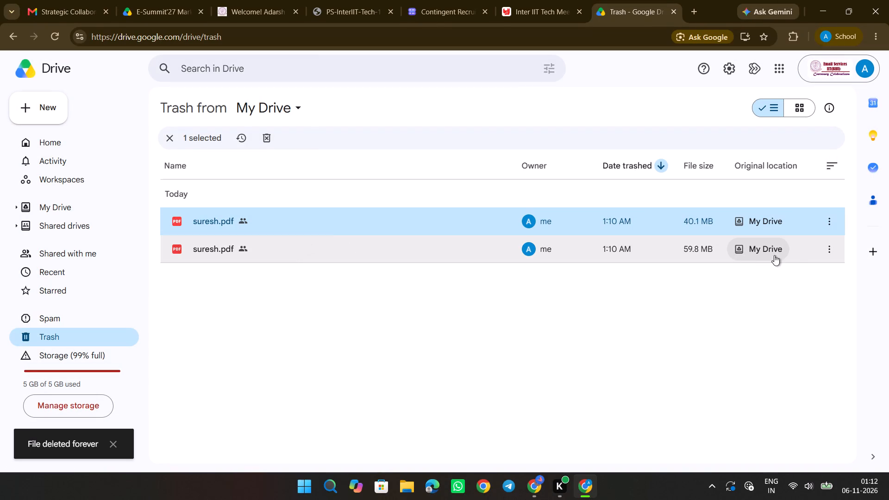
{"action": "left_click", "coordinate": [834, 246]}
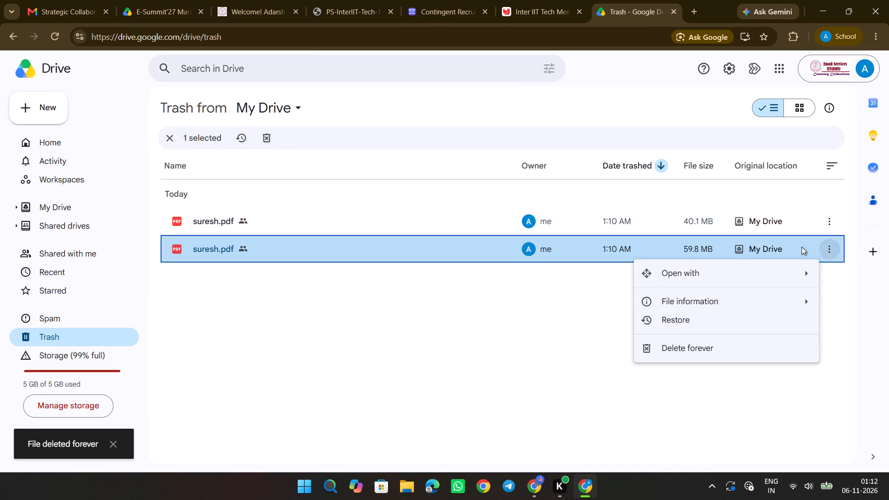
{"action": "left_click", "coordinate": [669, 352]}
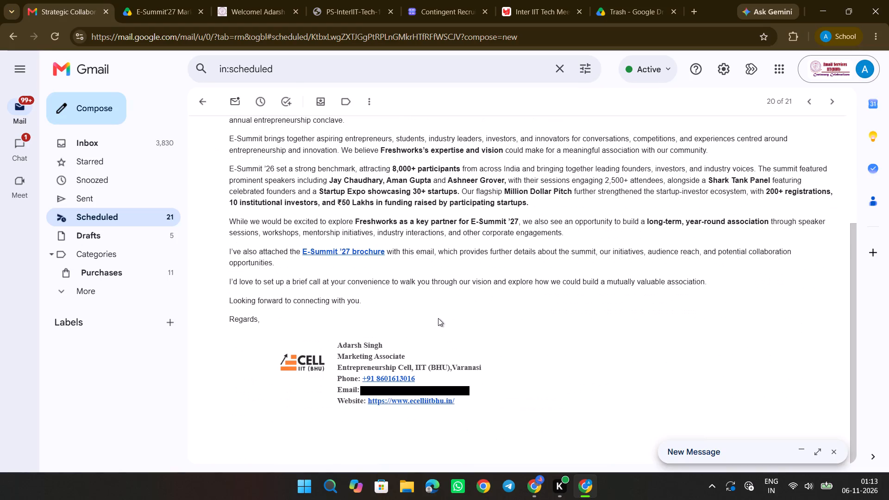
Return from the scheduled Freshworks email in Gmail to the Scheduled list and start a new message.
{"action": "scroll", "coordinate": [520, 289], "scroll_direction": "up", "scroll_amount": 11}
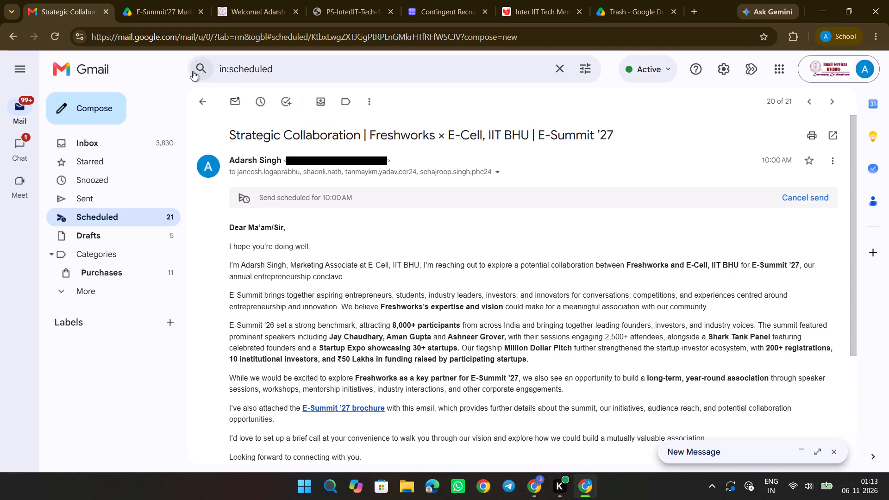
{"action": "left_click", "coordinate": [204, 100]}
{"action": "left_click", "coordinate": [84, 99]}
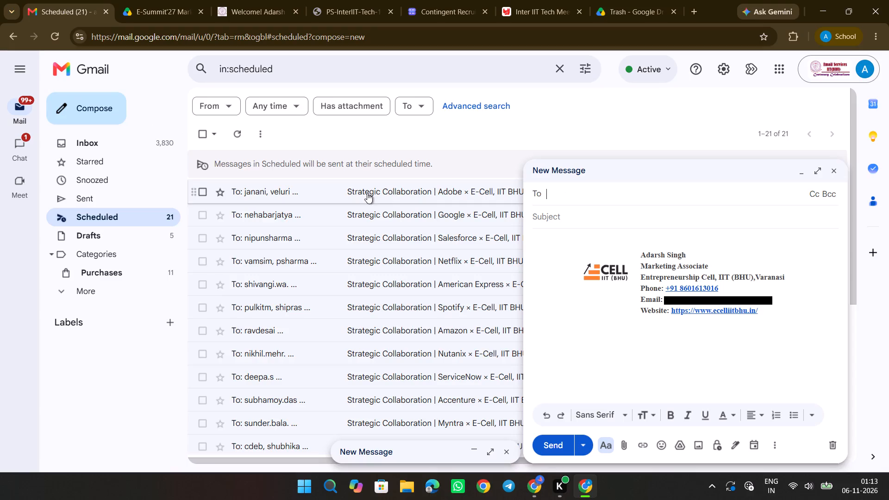
In the Marketing database 26-27 spreadsheet's Tech sheet, copy the email address of LinkedIn's Director, Marketing contact from row 28.
{"action": "left_click", "coordinate": [539, 490]}
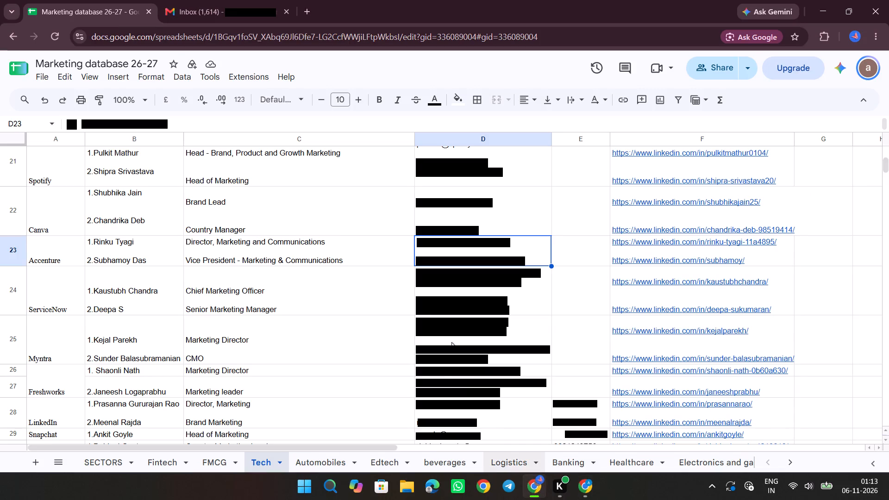
{"action": "left_click", "coordinate": [441, 311]}
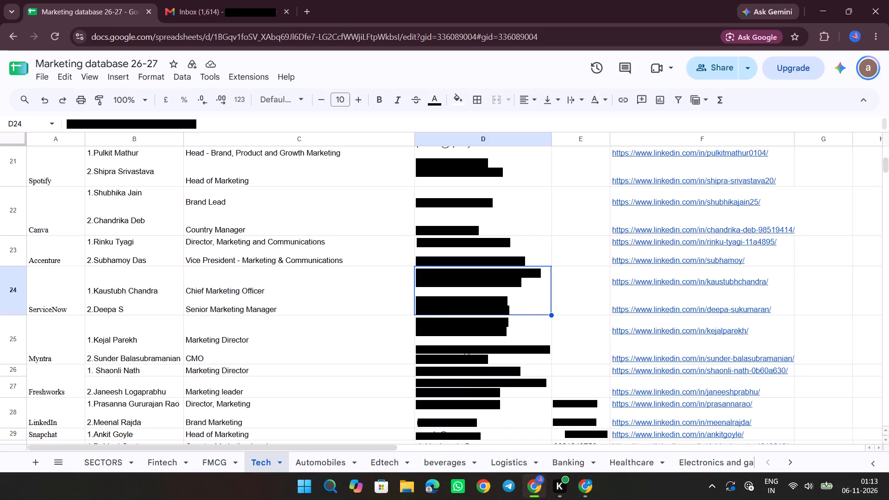
{"action": "scroll", "coordinate": [483, 381], "scroll_direction": "down", "scroll_amount": 2}
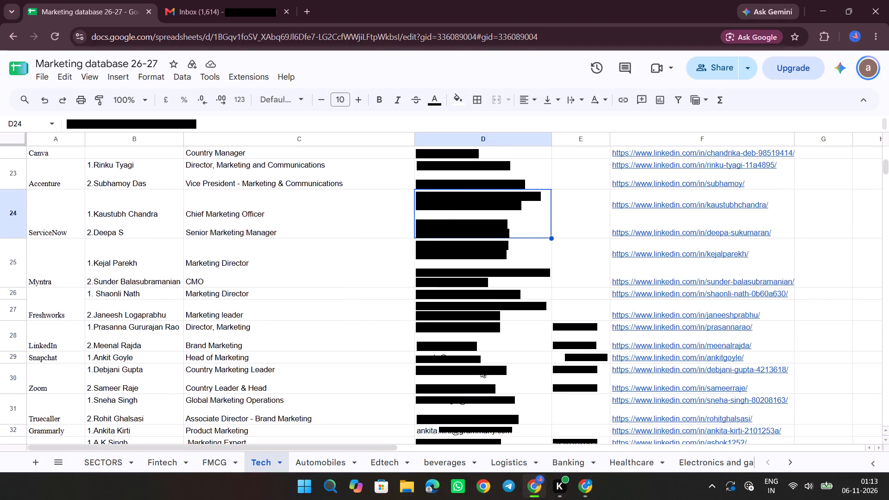
{"action": "left_click", "coordinate": [475, 346]}
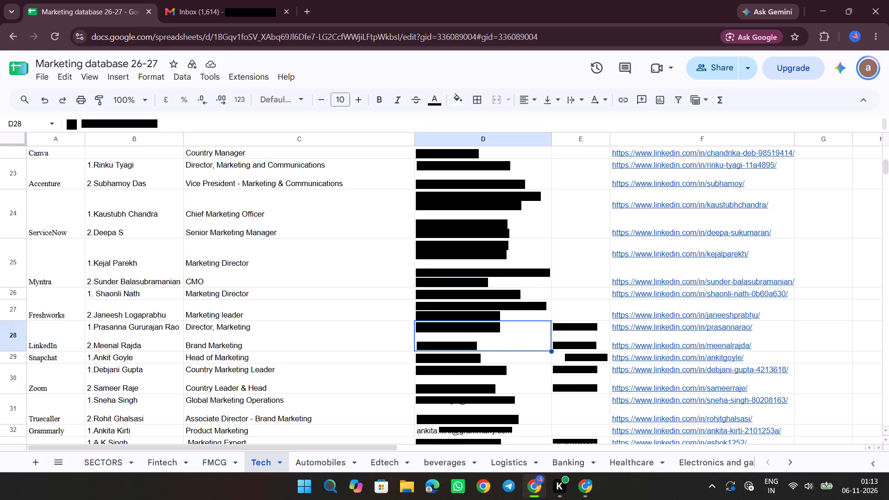
{"action": "triple_click", "coordinate": [462, 322]}
{"action": "triple_click", "coordinate": [453, 326]}
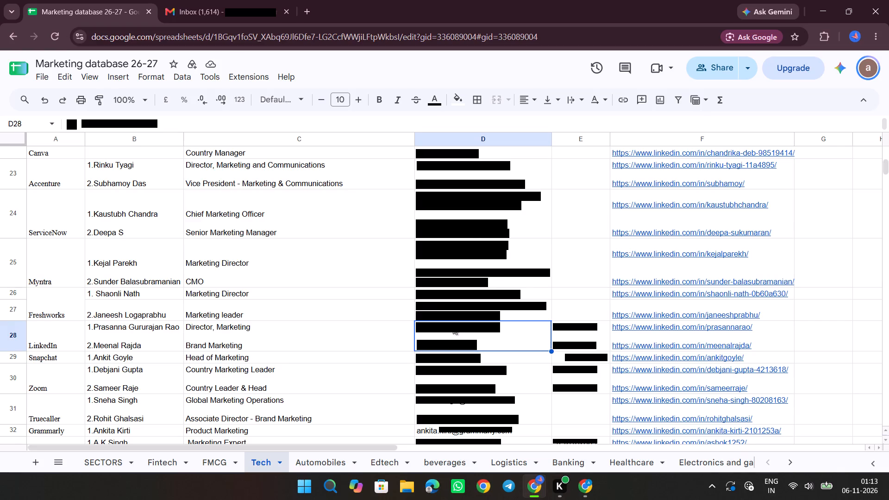
{"action": "right_click", "coordinate": [453, 326]}
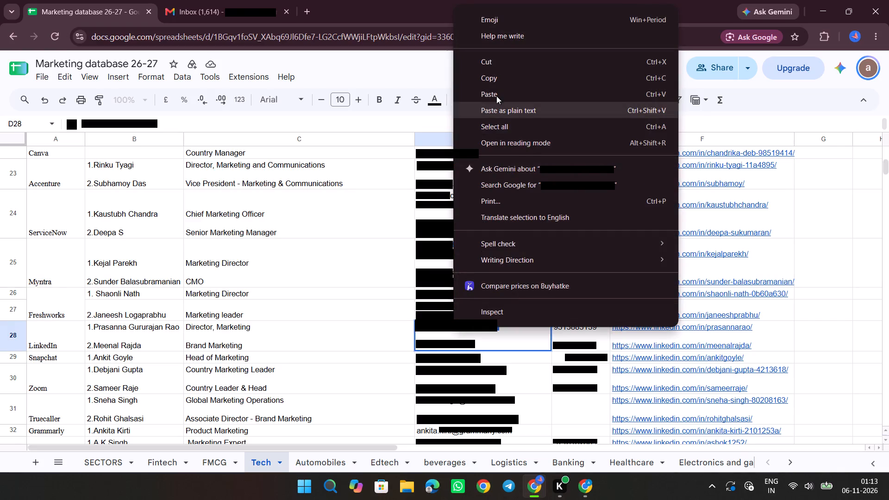
{"action": "left_click", "coordinate": [485, 78]}
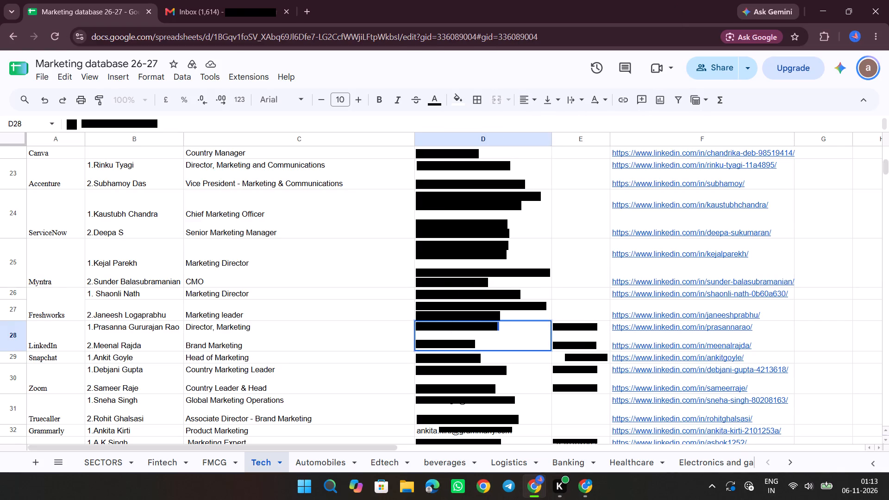
Copy the email address of LinkedIn's Brand Marketing contact from the same cell.
{"action": "double_click", "coordinate": [436, 345]}
{"action": "triple_click", "coordinate": [436, 345]}
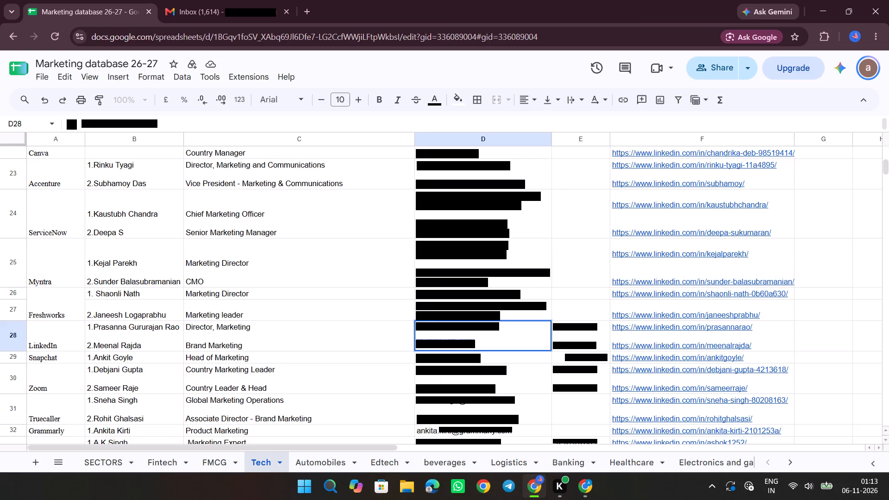
{"action": "right_click", "coordinate": [436, 345]}
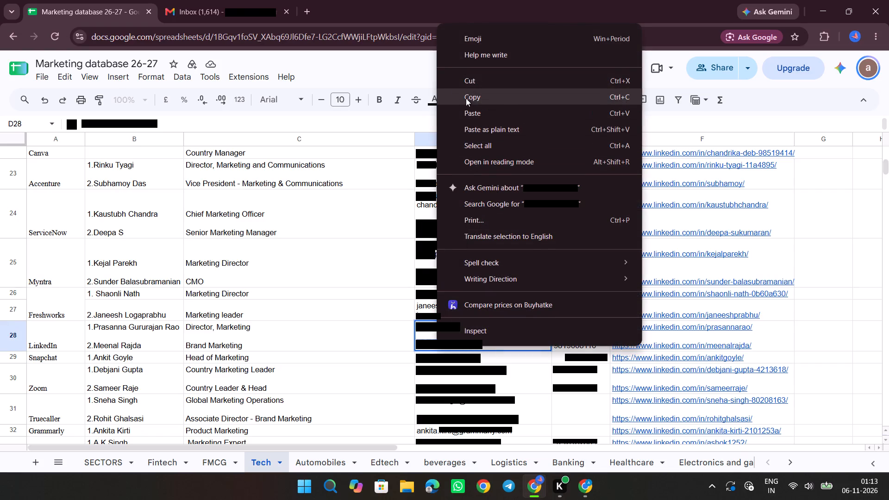
Finish copying the selected email address of LinkedIn's Brand Marketing contact and leave the cell.
{"action": "left_click", "coordinate": [466, 98]}
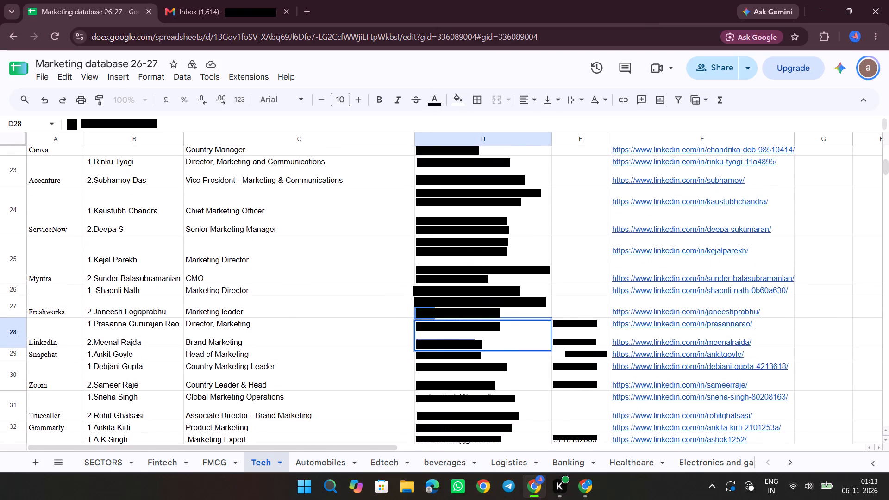
{"action": "left_click", "coordinate": [488, 338]}
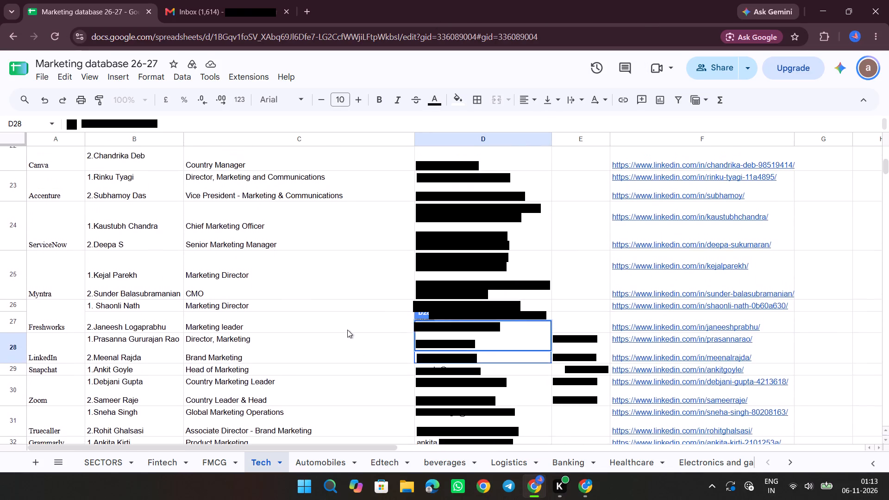
{"action": "left_click", "coordinate": [347, 330]}
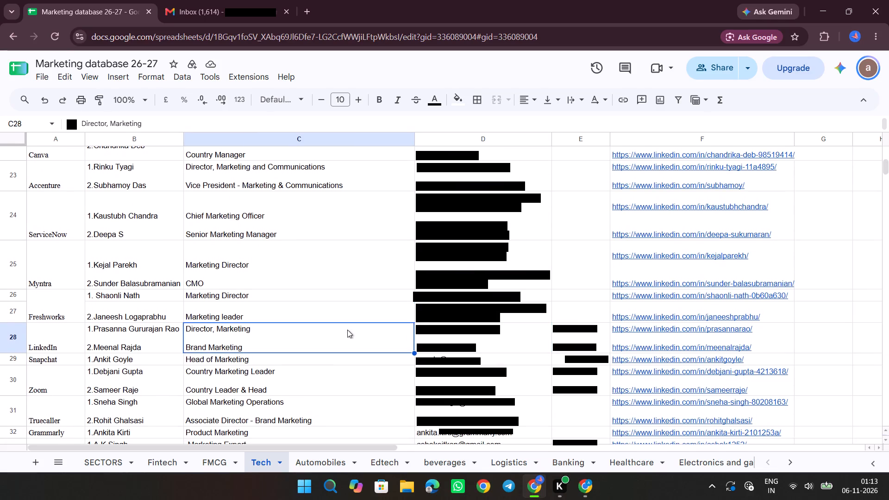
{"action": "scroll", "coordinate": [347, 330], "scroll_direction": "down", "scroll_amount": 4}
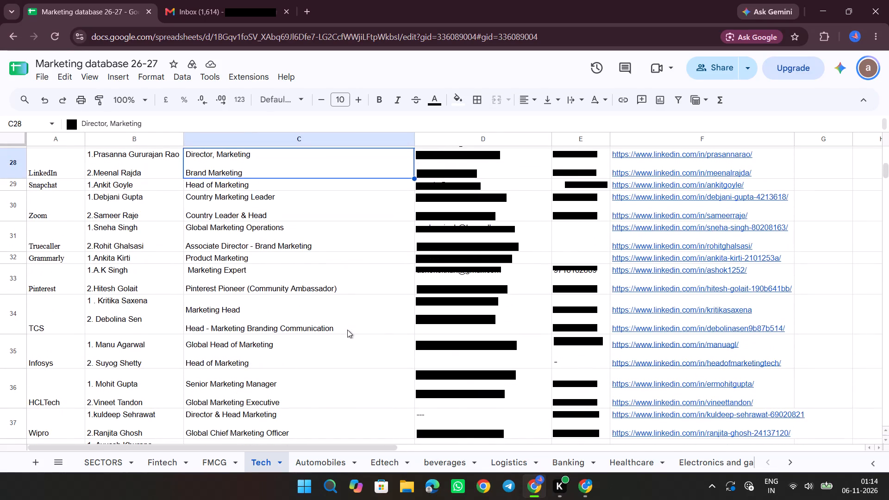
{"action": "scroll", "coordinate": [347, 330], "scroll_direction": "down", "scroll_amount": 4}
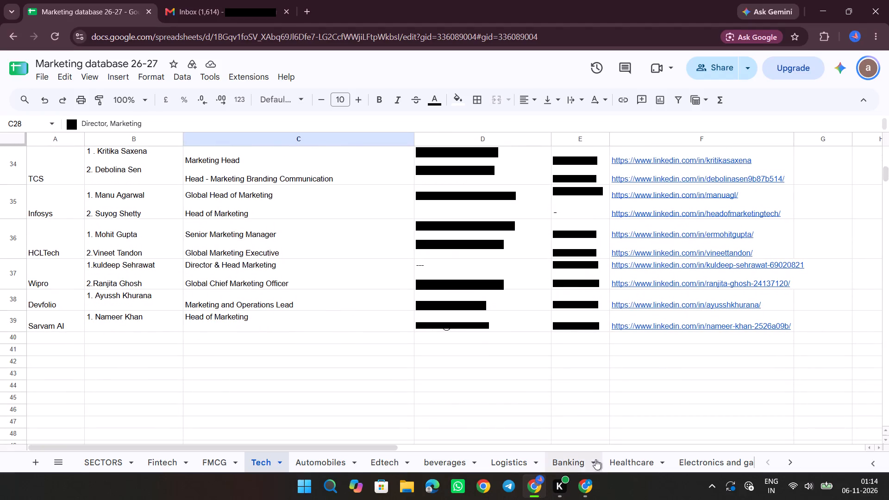
{"action": "left_click", "coordinate": [587, 489]}
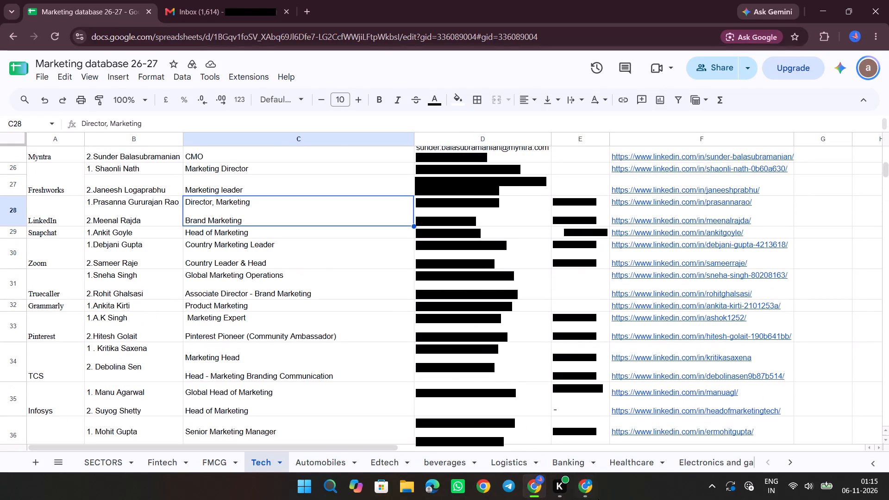
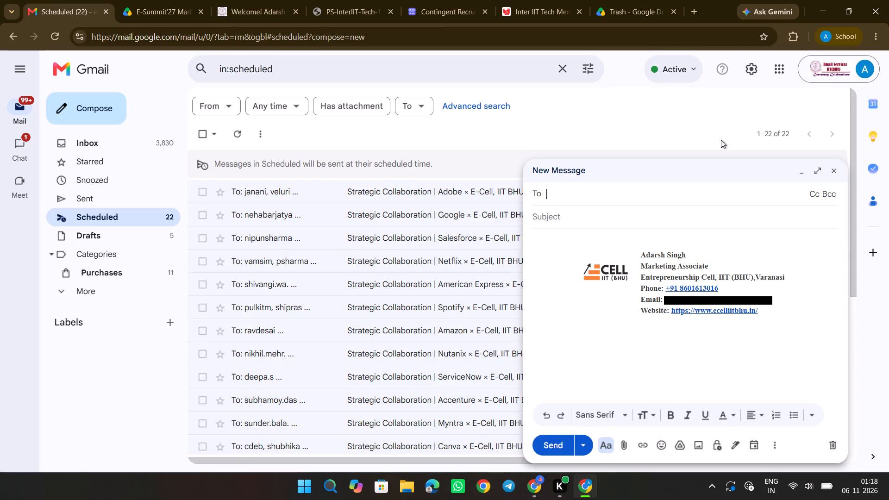
{"action": "left_click", "coordinate": [830, 173]}
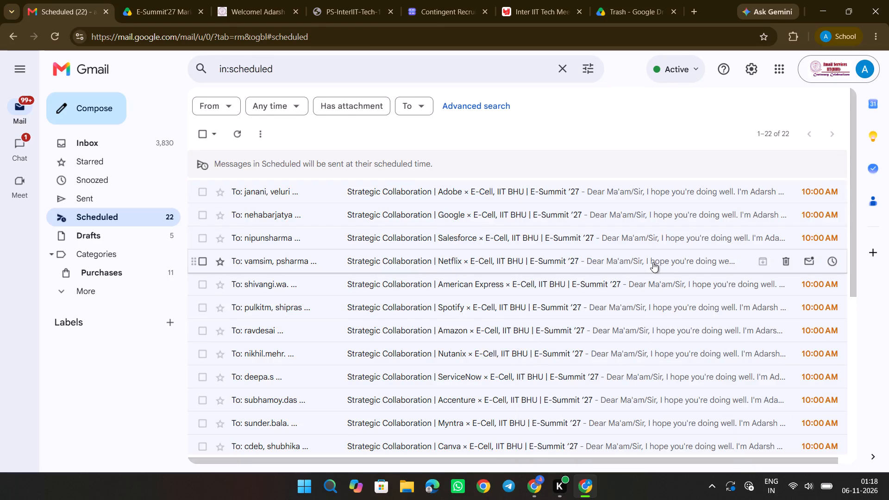
Check the Scheduled list to its end and return to the Tech sheet of the Marketing database 26-27 spreadsheet.
{"action": "scroll", "coordinate": [653, 262], "scroll_direction": "down", "scroll_amount": 4}
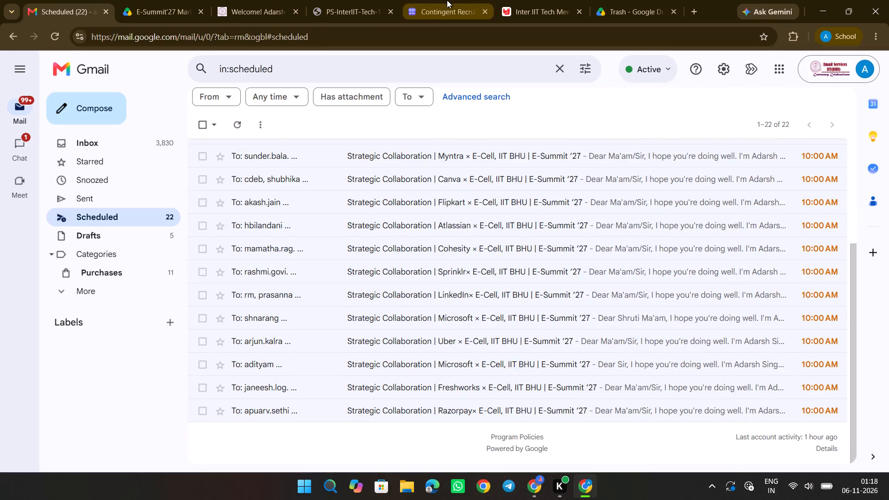
{"action": "double_click", "coordinate": [447, 0]}
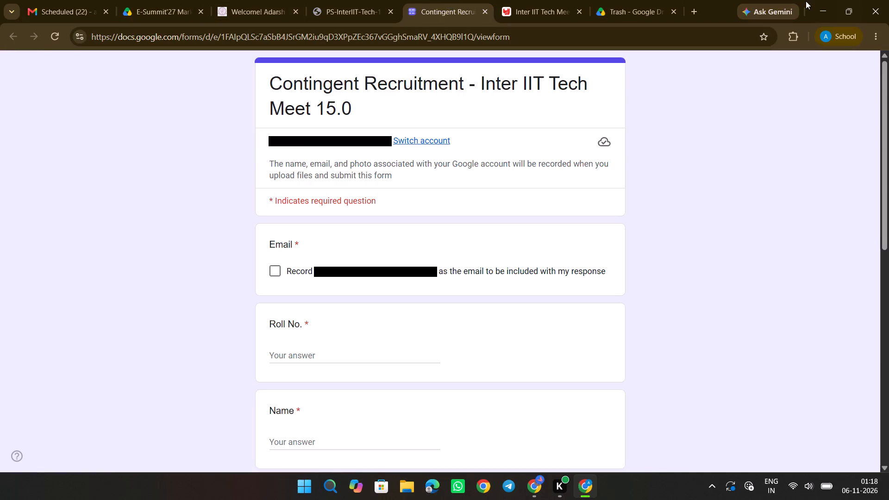
{"action": "left_click", "coordinate": [828, 11]}
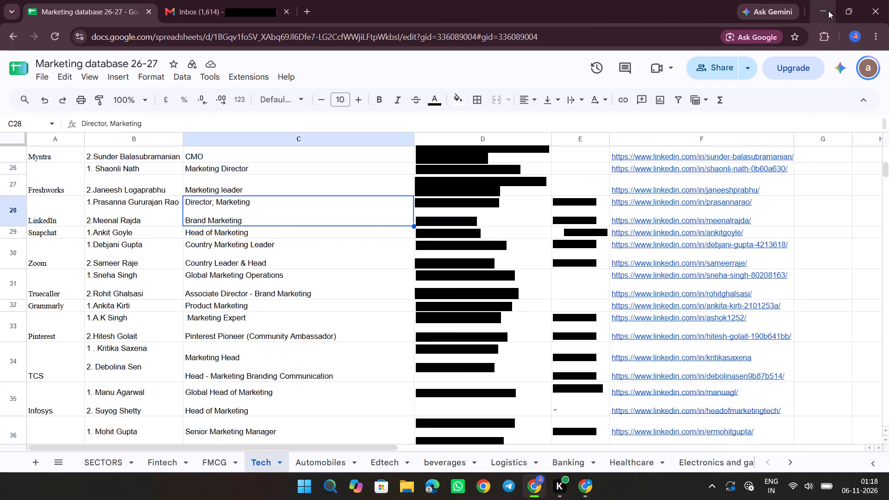